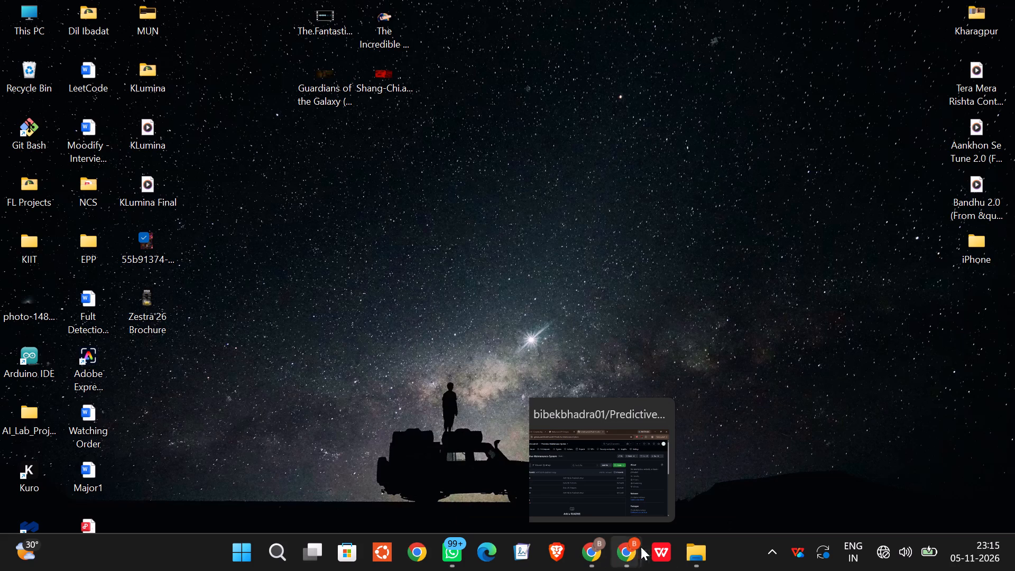
Check the Wi-Fi connection to the Nokia 3310 network in the list of available networks.
left_click(883, 561)
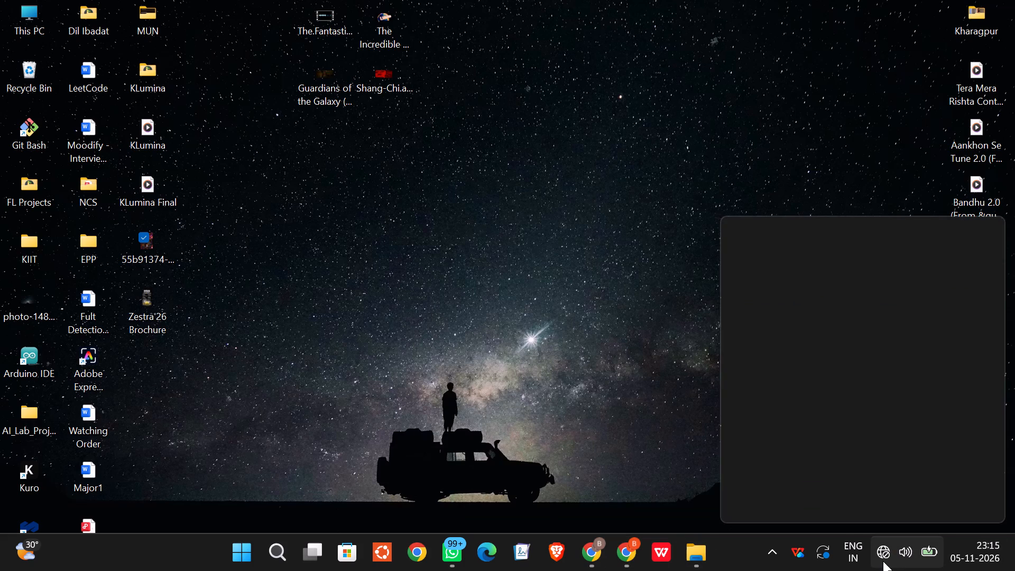
left_click(784, 250)
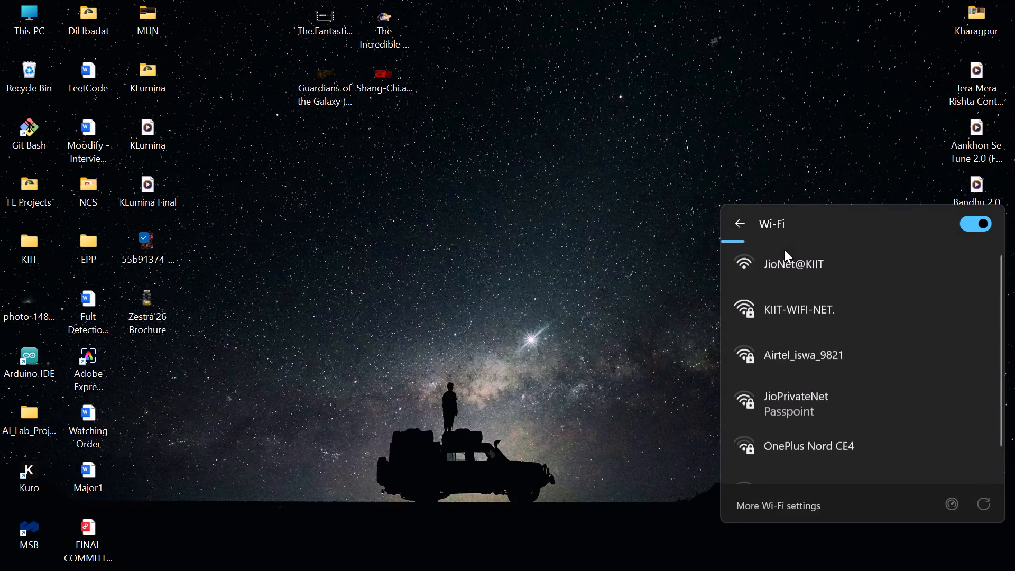
scroll(810, 399, "up", 1)
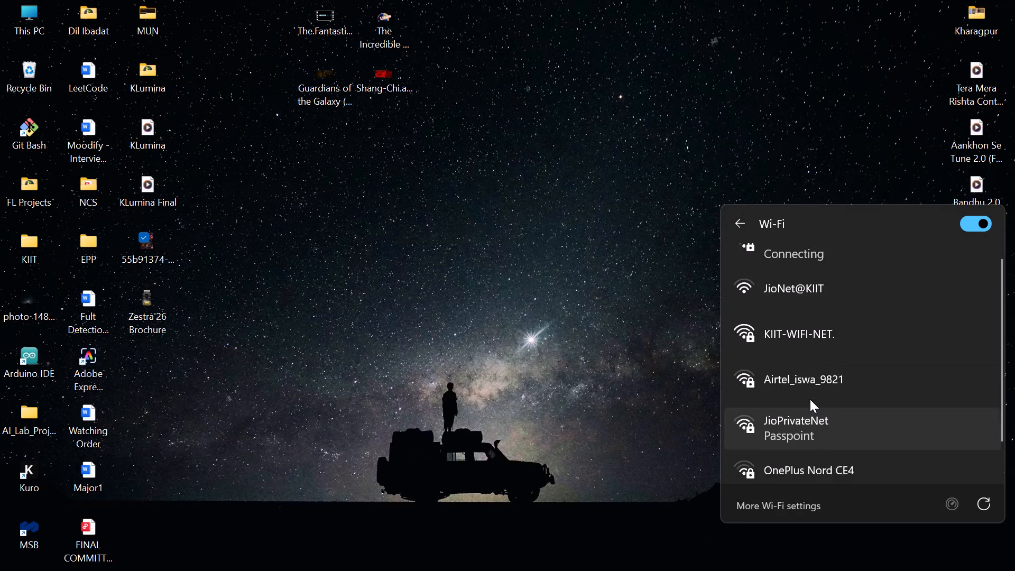
scroll(810, 399, "up", 1)
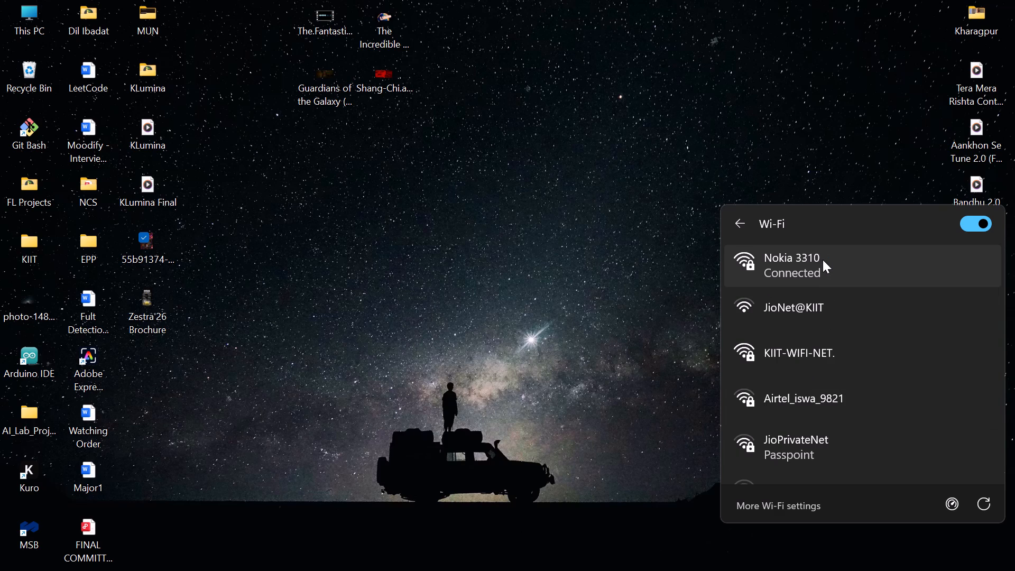
left_click(663, 376)
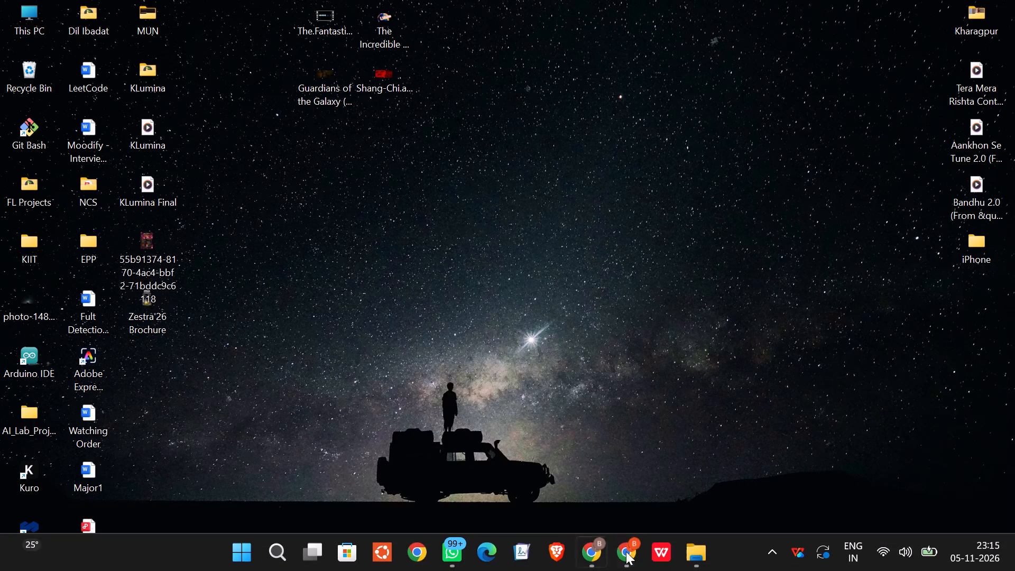
Switch to the Chrome window containing the unpaid_marketing_teams_latest spreadsheet.
left_click(626, 549)
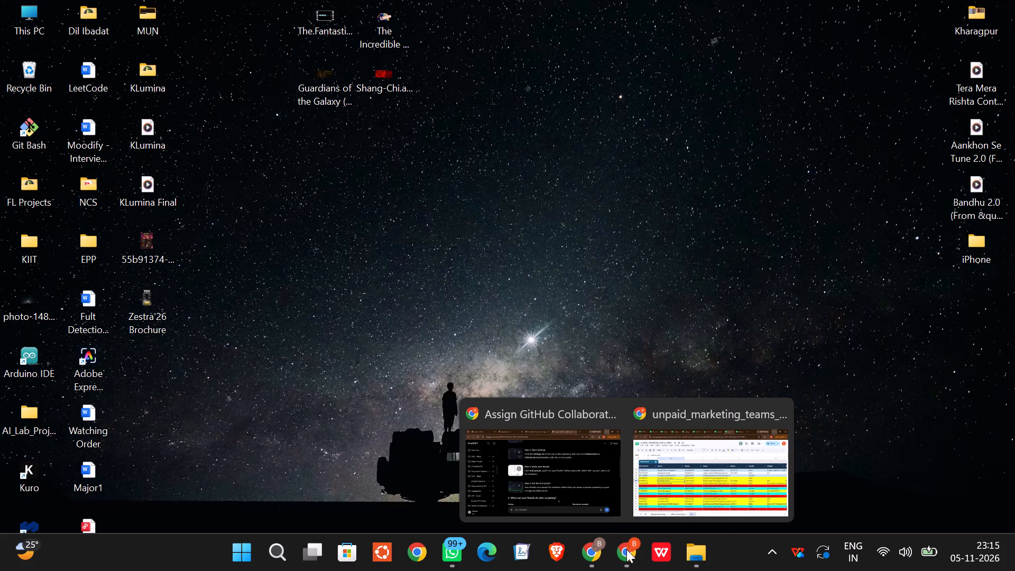
left_click(626, 549)
left_click(654, 465)
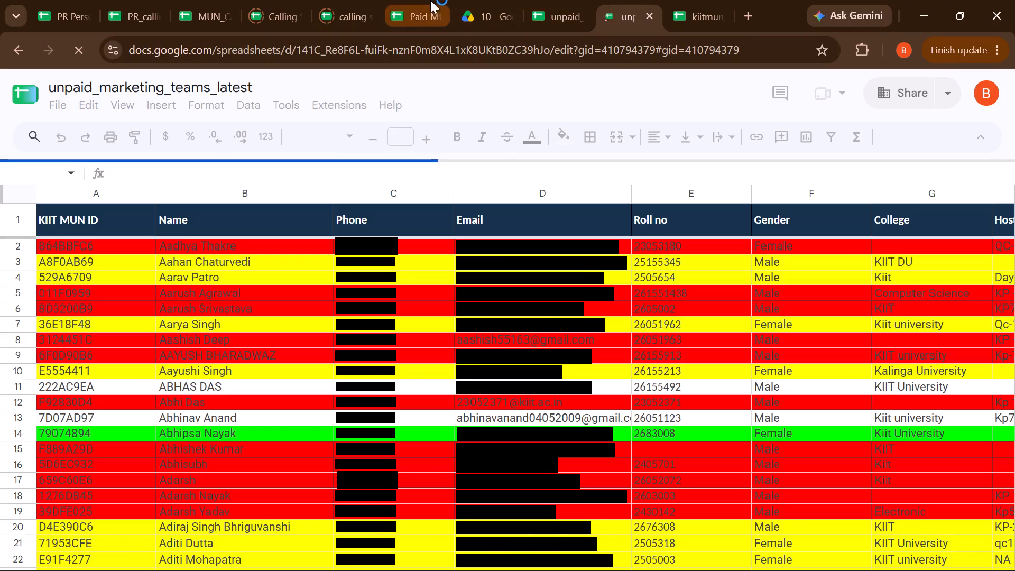
In the Paid MUN spreadsheet's PAID sheet, enter the new delegate's name in the first empty row, row 25.
left_click(418, 0)
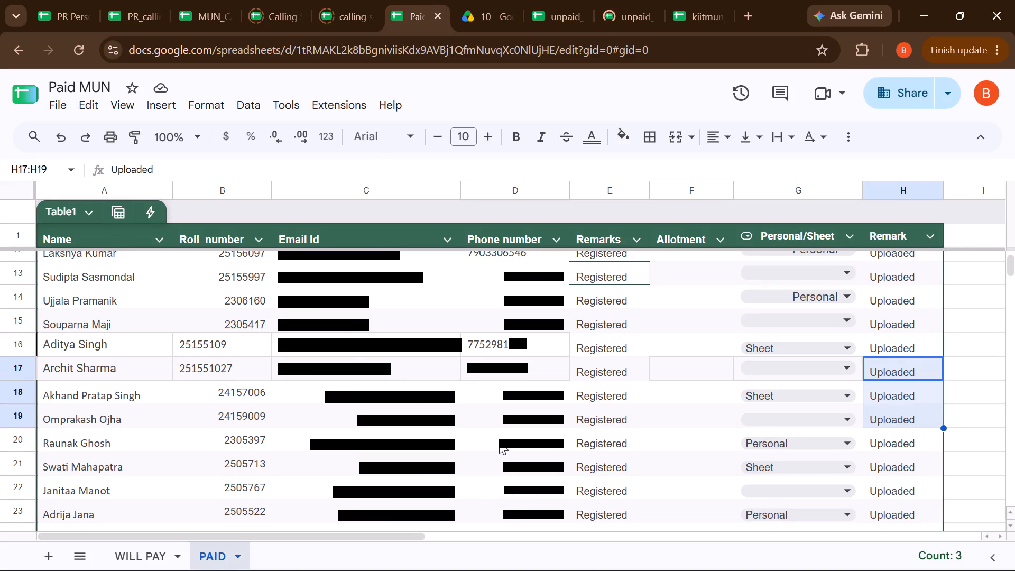
scroll(499, 441, "down", 5)
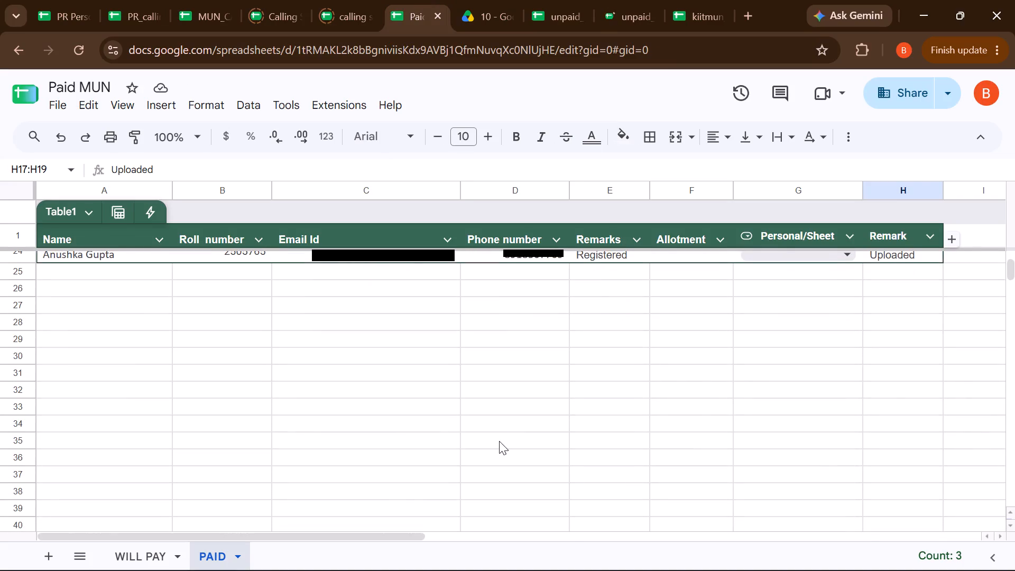
scroll(499, 441, "up", 1)
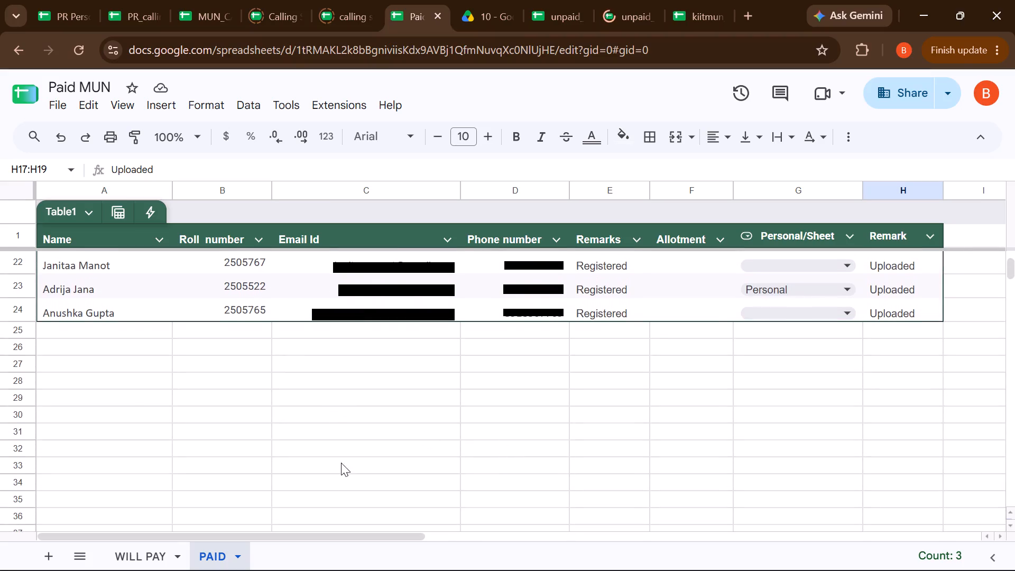
left_click(98, 331)
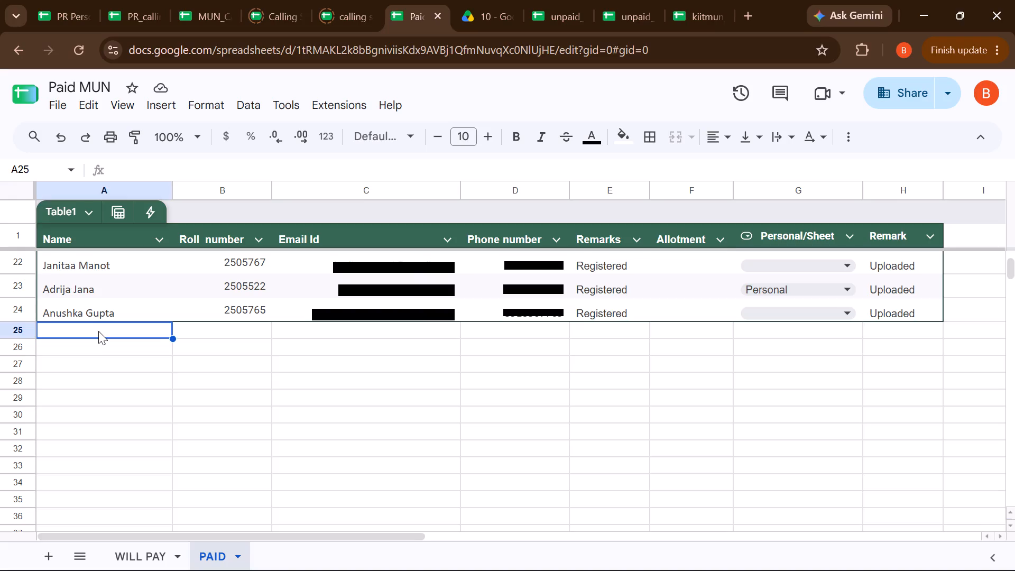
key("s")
key("BackSpace")
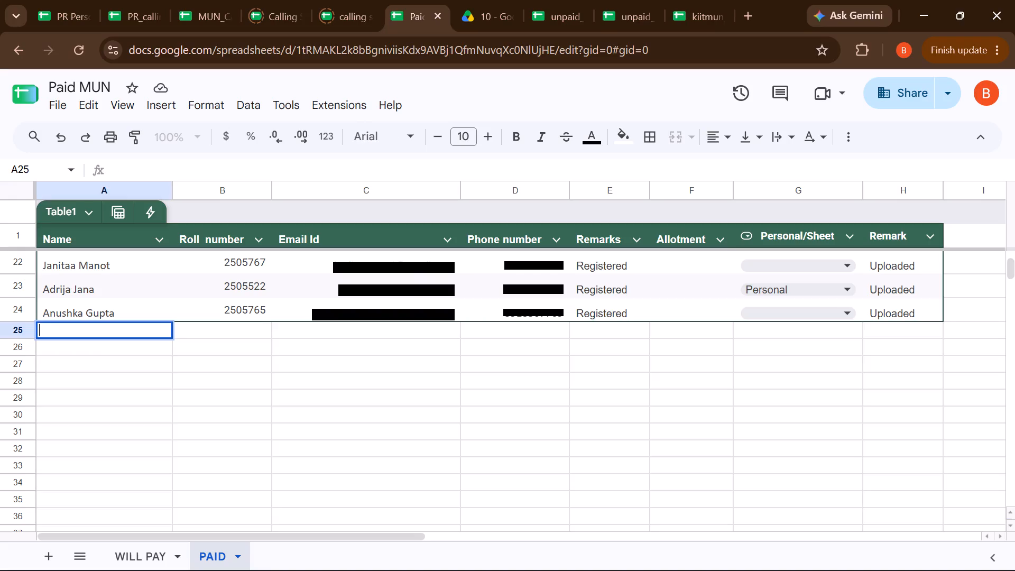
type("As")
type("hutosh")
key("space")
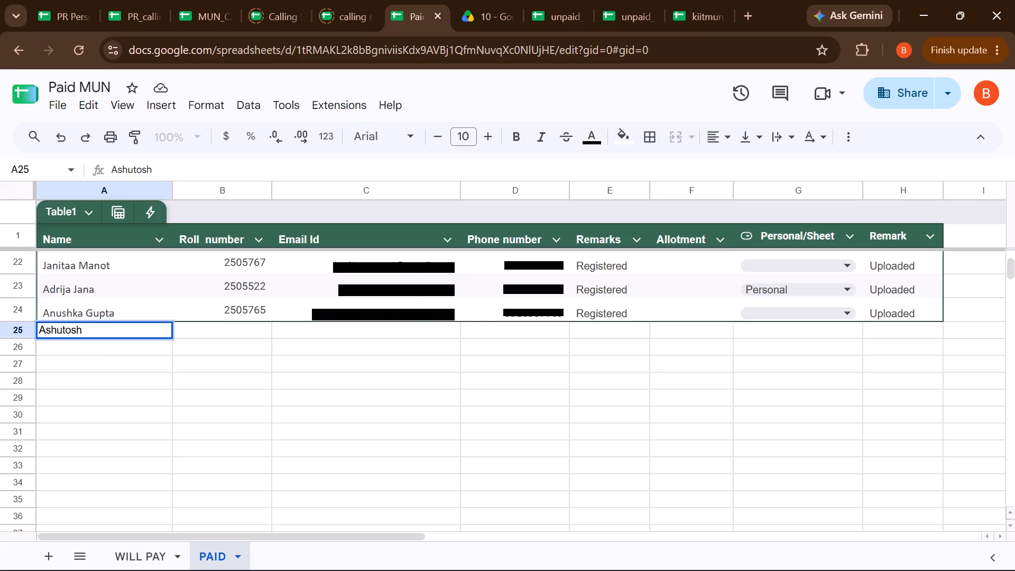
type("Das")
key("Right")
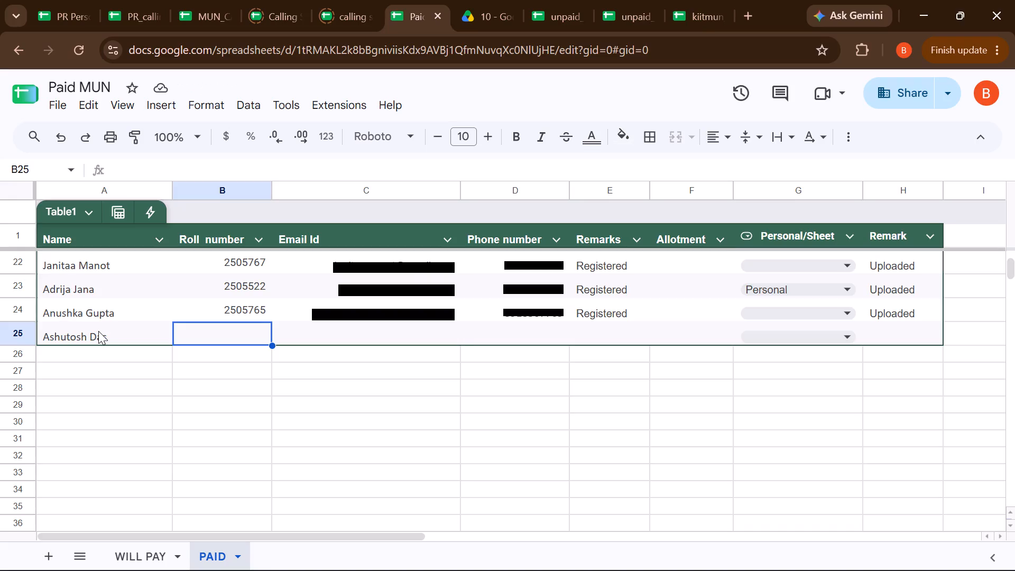
Enter the delegate's email address in the Email Id column of row 25, leaving the roll number blank.
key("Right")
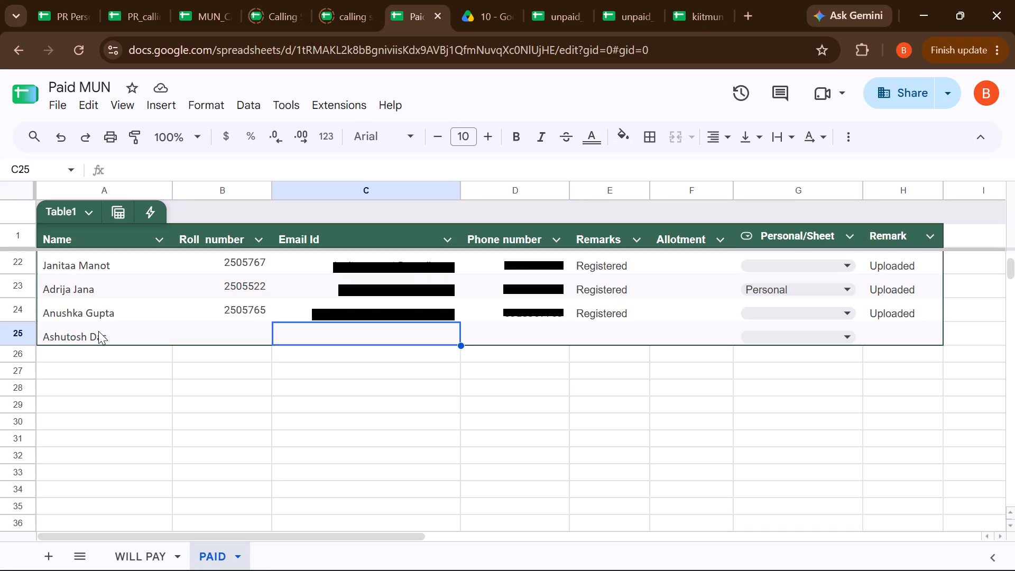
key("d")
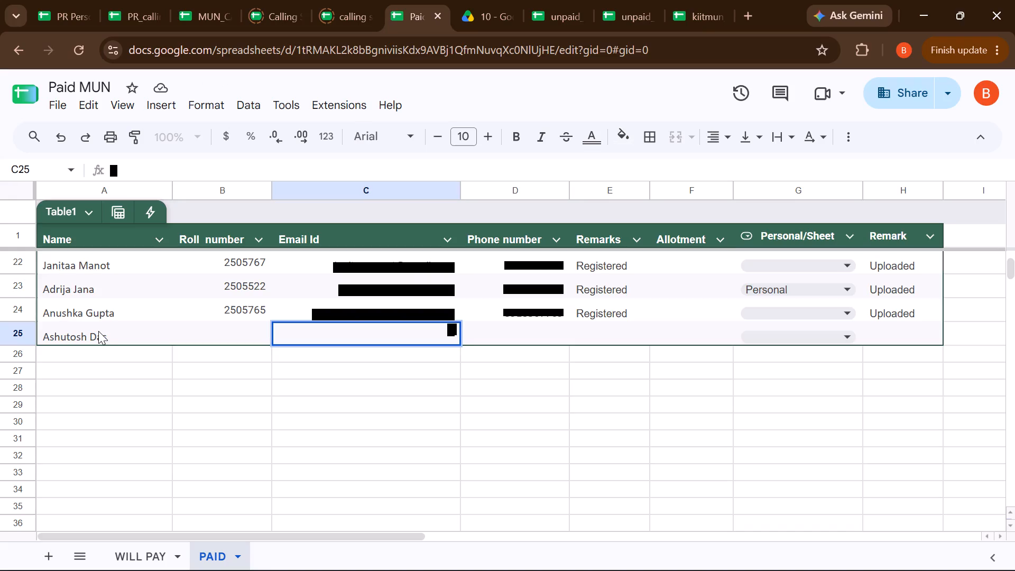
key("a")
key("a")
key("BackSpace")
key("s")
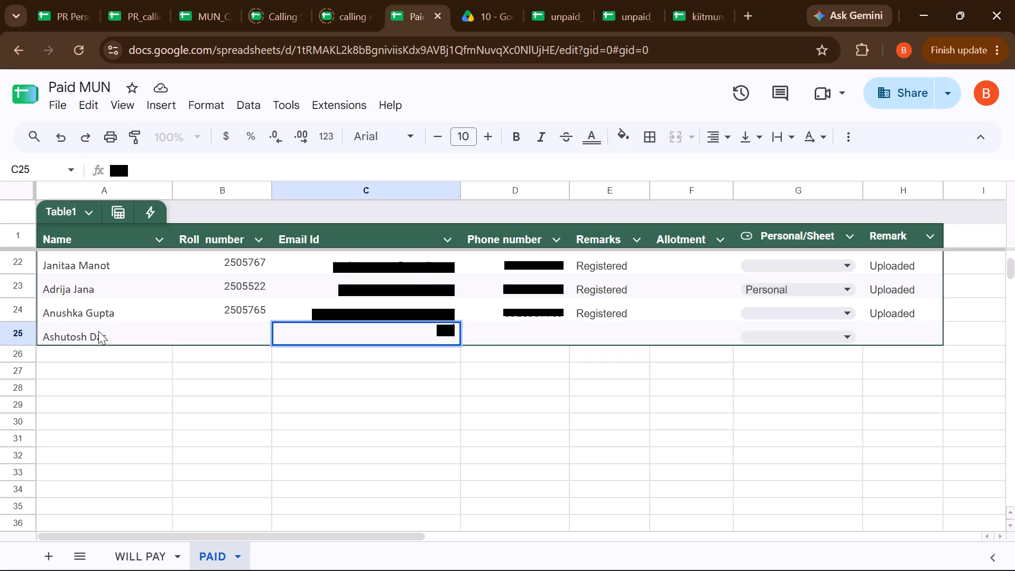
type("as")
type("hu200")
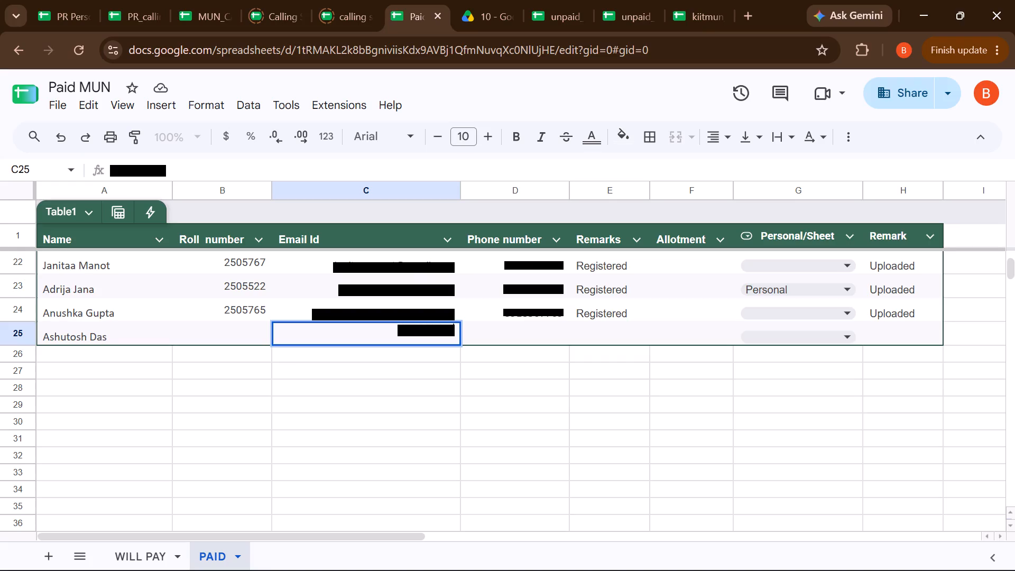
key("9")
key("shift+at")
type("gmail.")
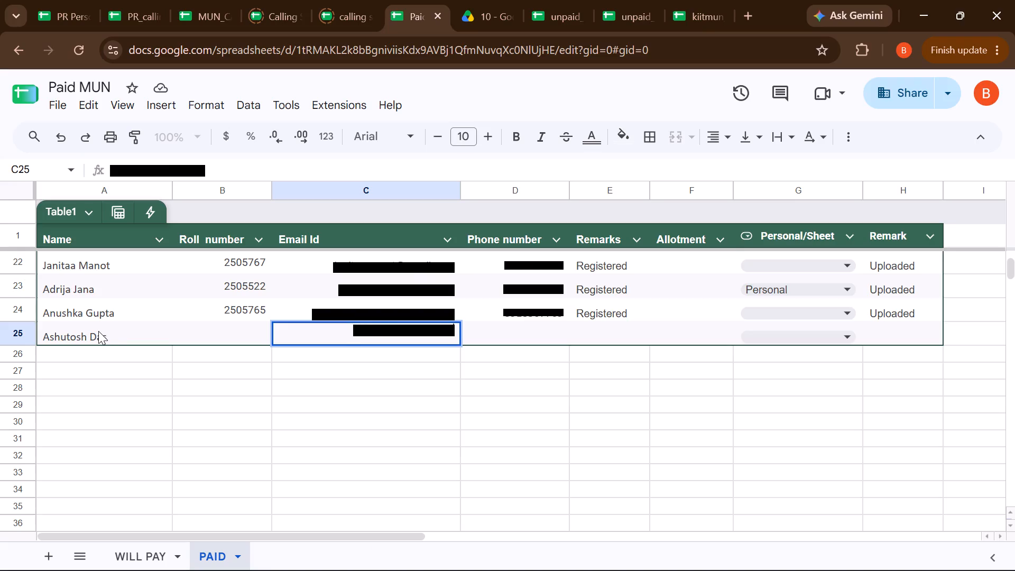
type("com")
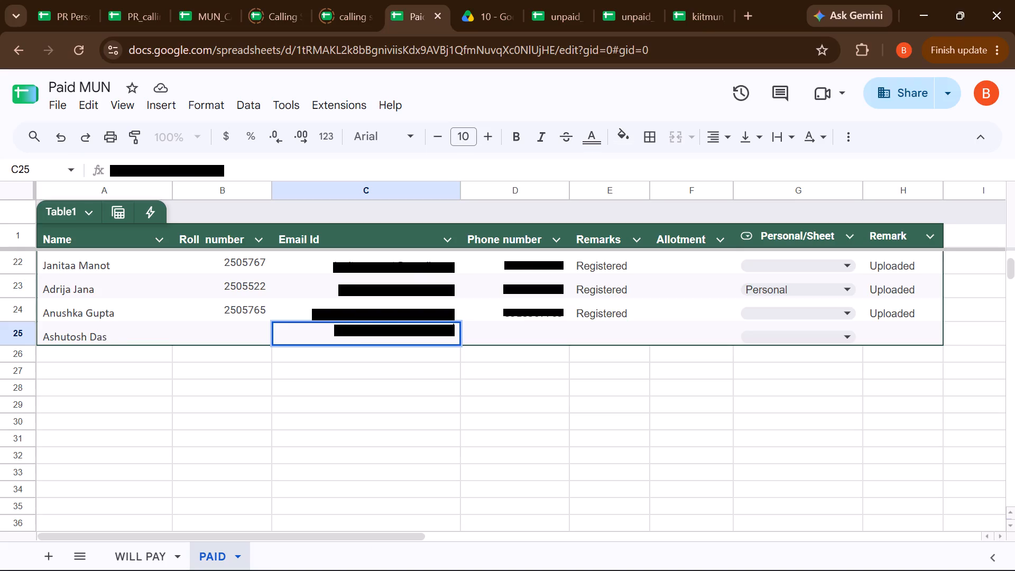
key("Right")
Enter the delegate's phone number in the Phone number column of row 25.
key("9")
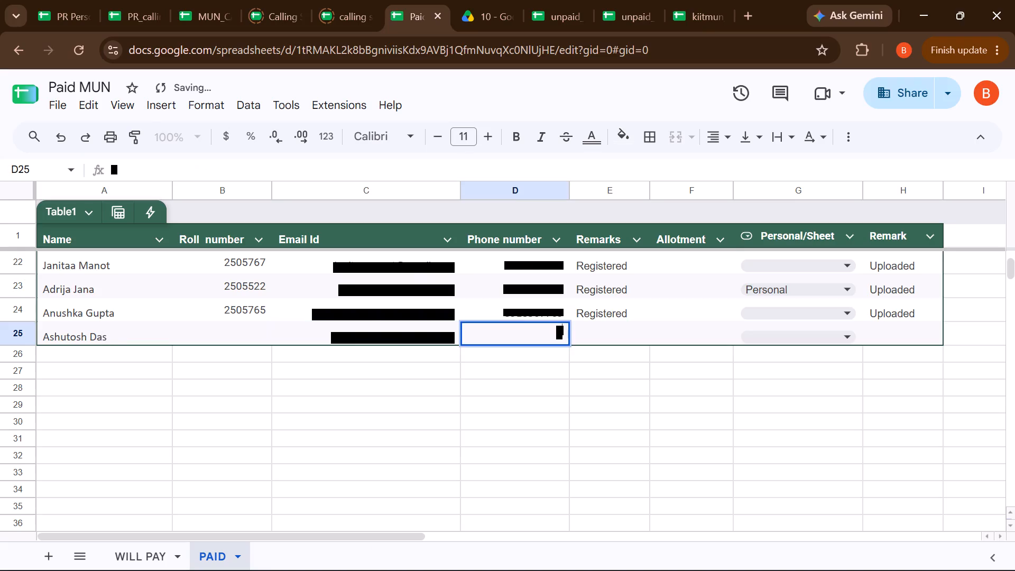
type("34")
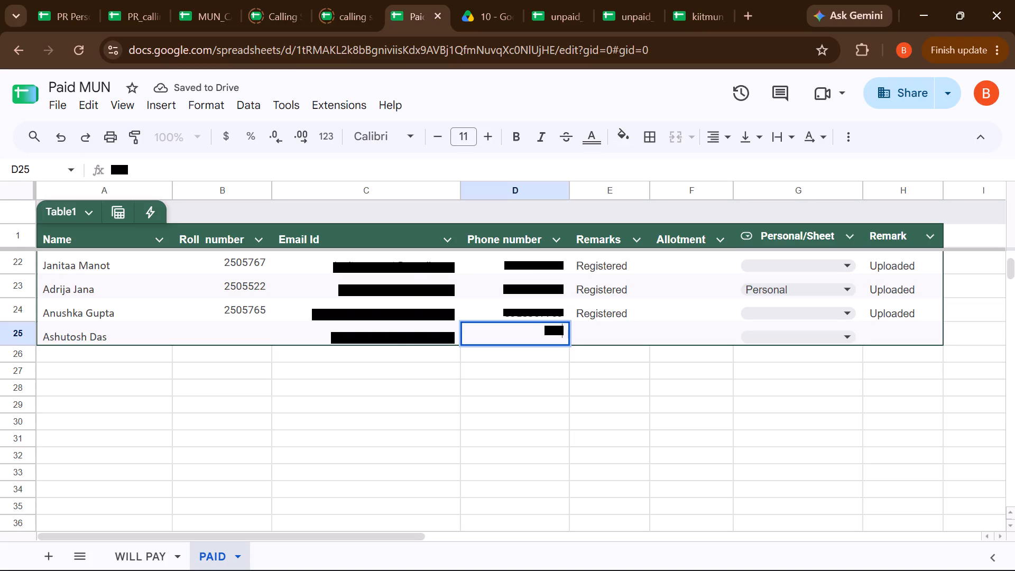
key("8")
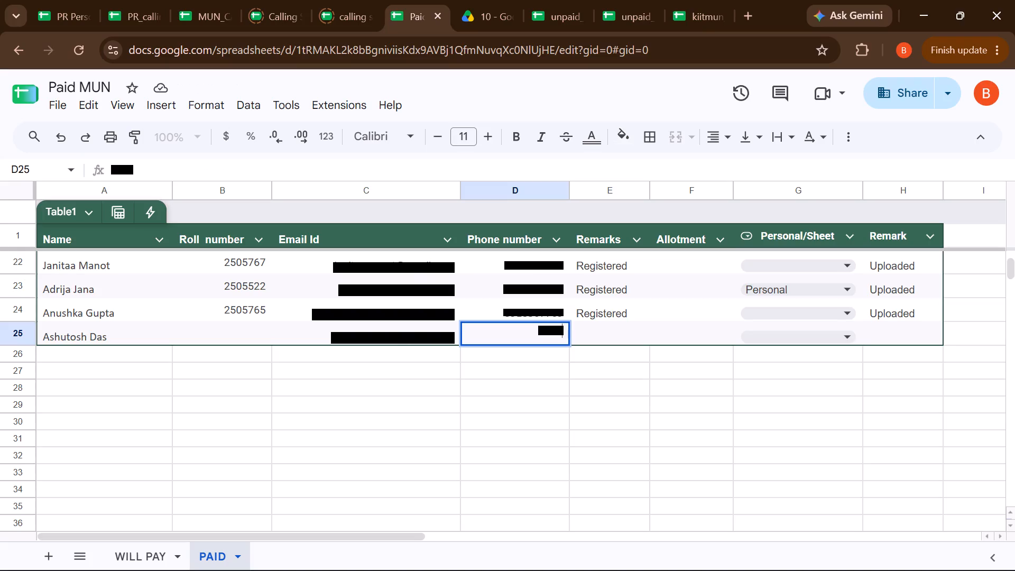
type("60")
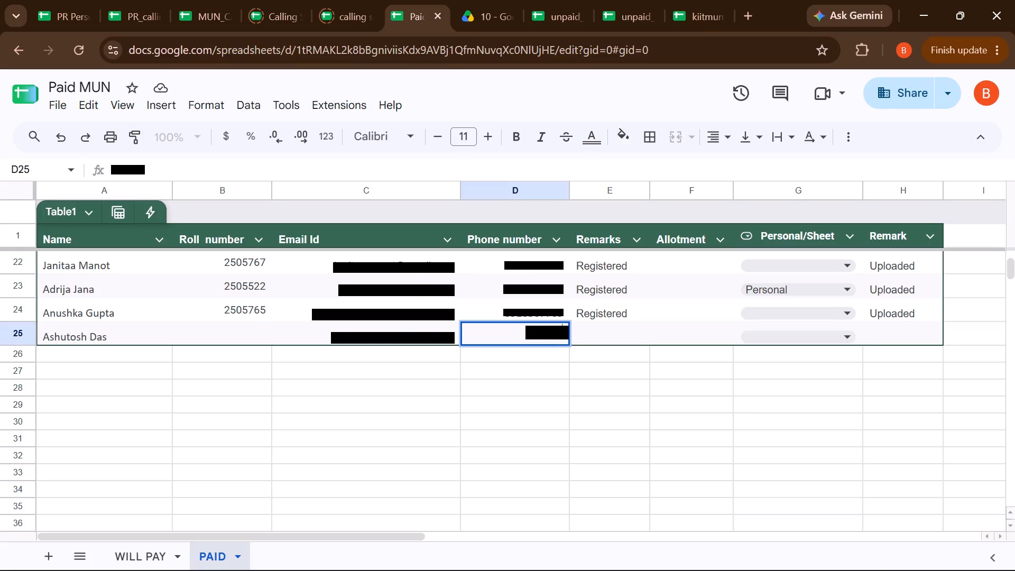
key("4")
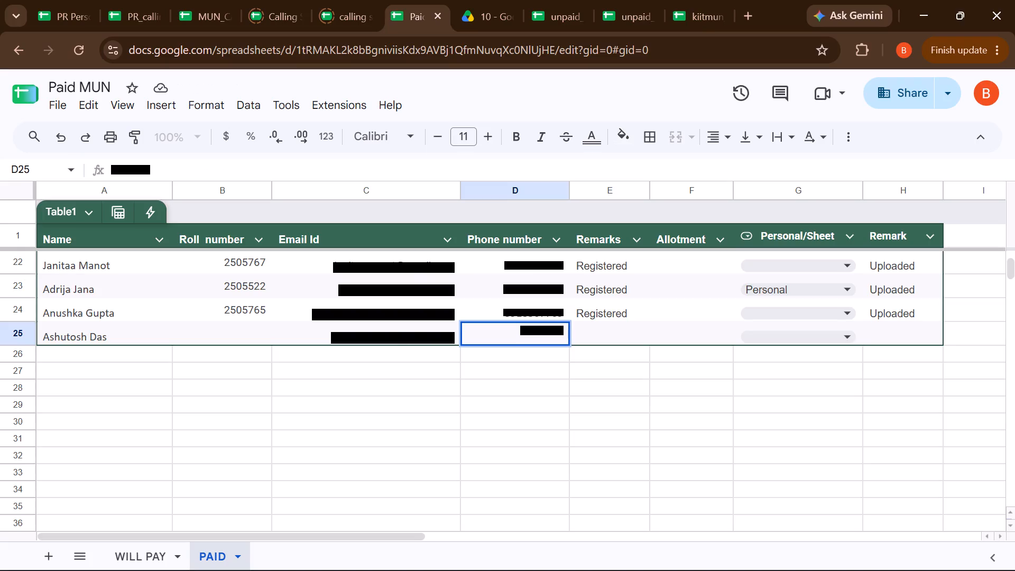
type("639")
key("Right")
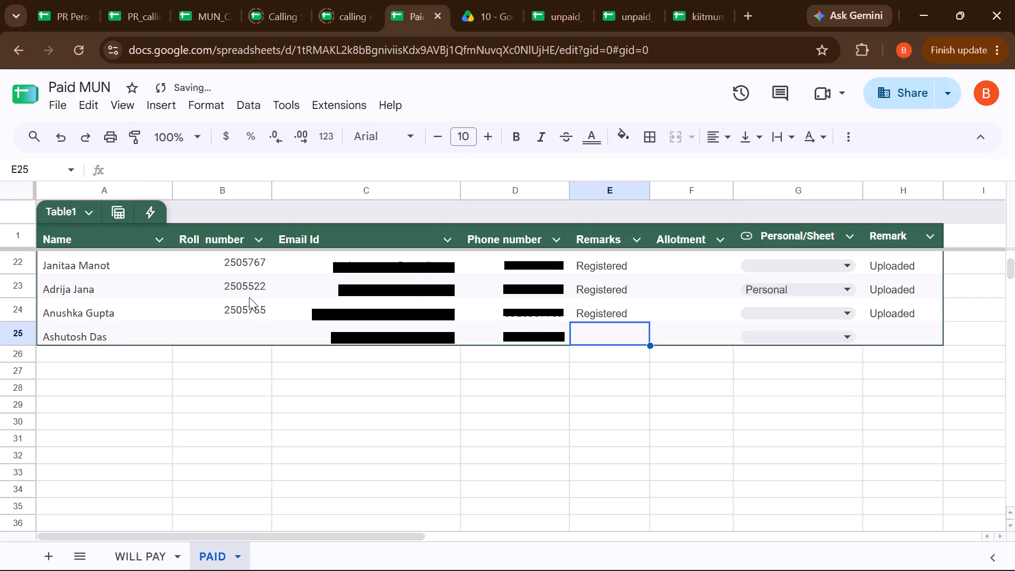
Fill in row 25's status fields: Remarks as Registered, Personal/Sheet as Sheet, and Remark as Uploaded, reusing row 24's Remarks and Remark values.
left_click(642, 314)
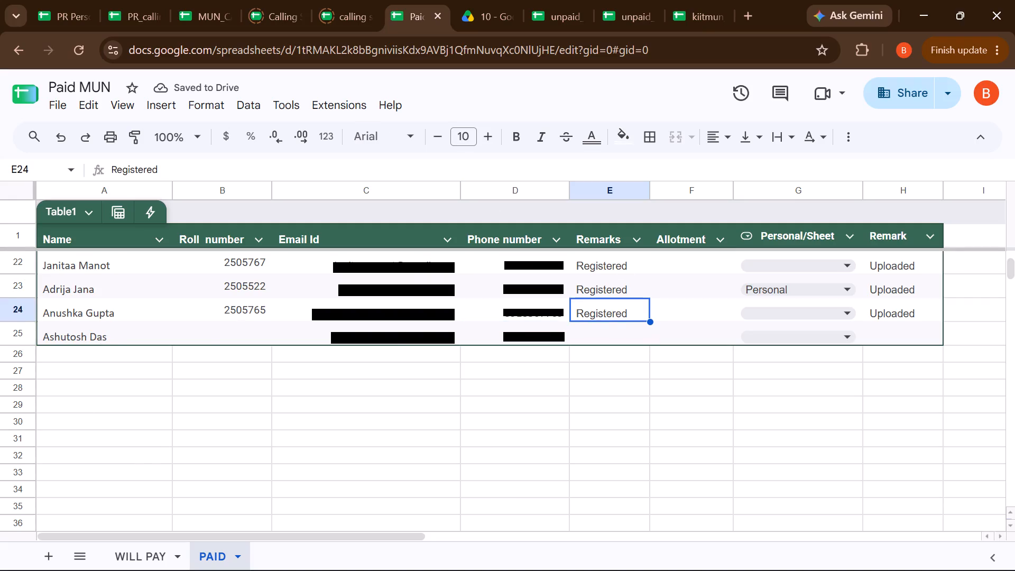
left_click_drag(650, 320, 648, 344)
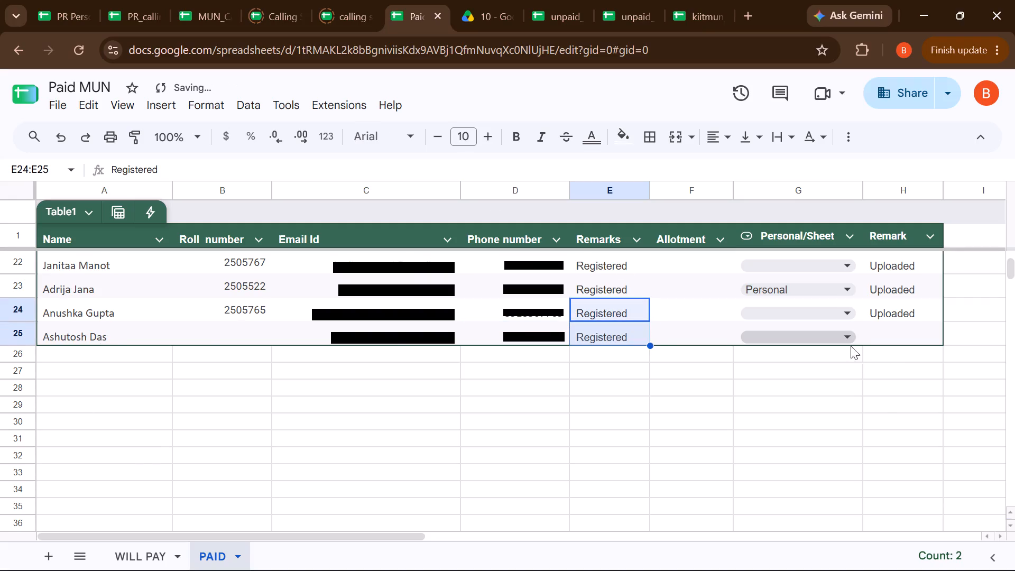
left_click(839, 331)
left_click(792, 380)
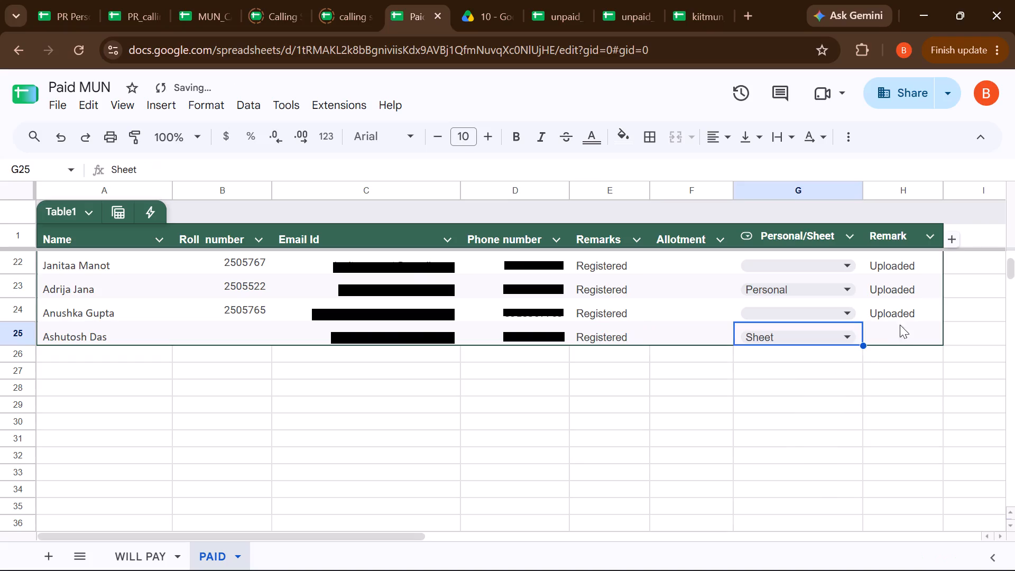
left_click(899, 306)
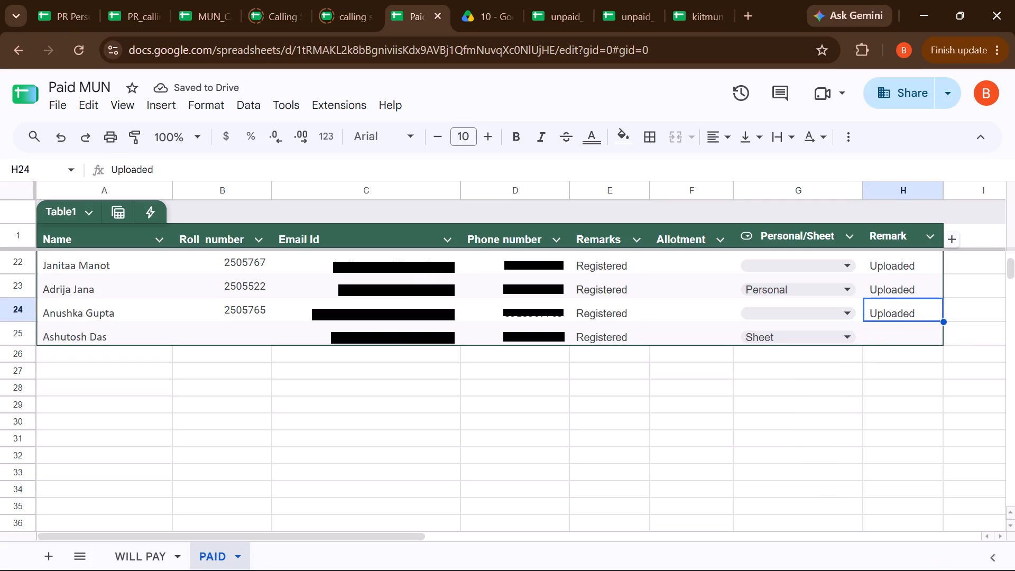
left_click_drag(943, 320, 943, 339)
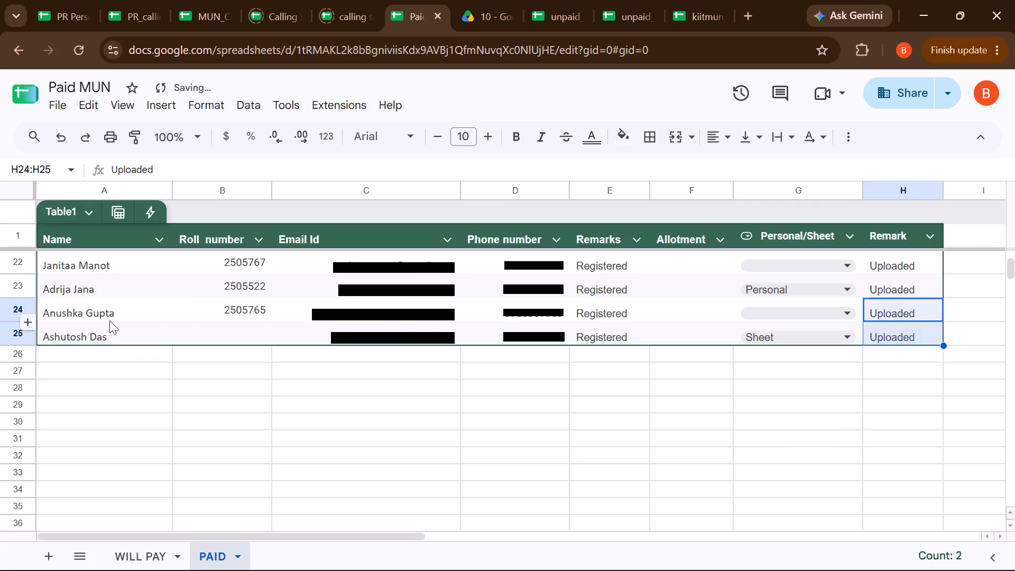
Copy the new delegate's name from row 25.
left_click(89, 340)
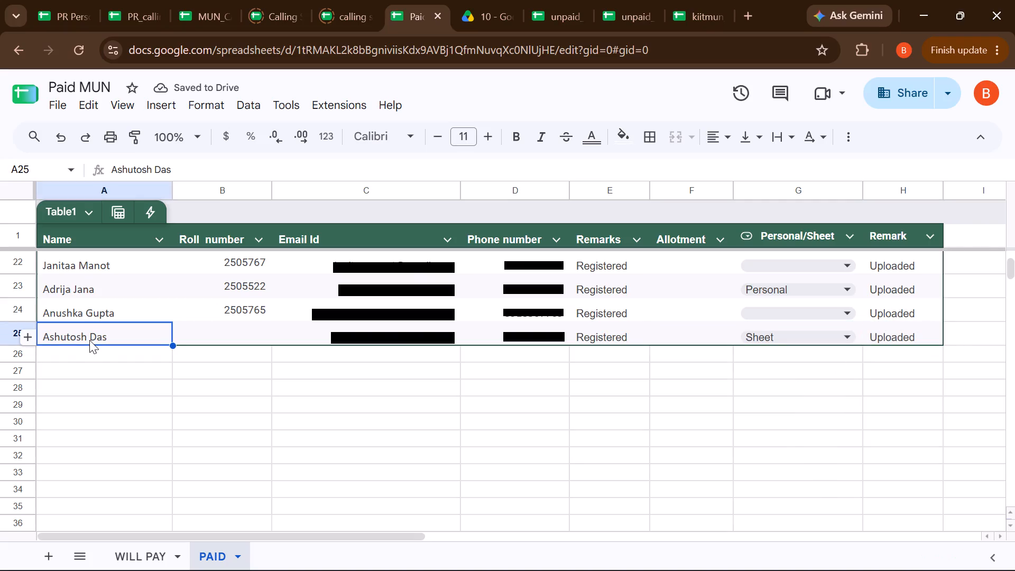
key("ctrl+c")
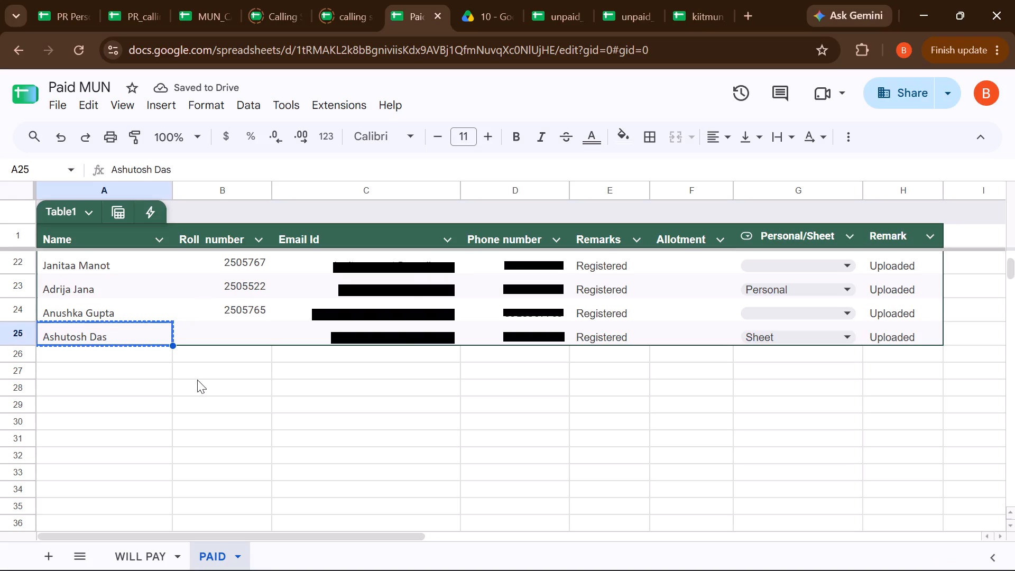
left_click(198, 381)
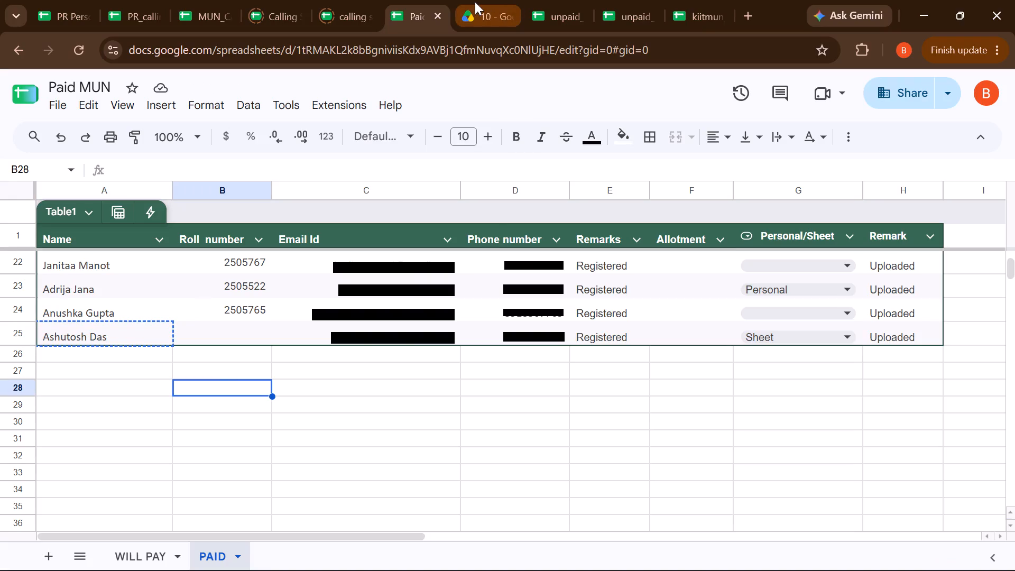
Switch to Google Drive and open the Single Delegate folder inside the Bibek folder of PR 2026.
left_click(475, 2)
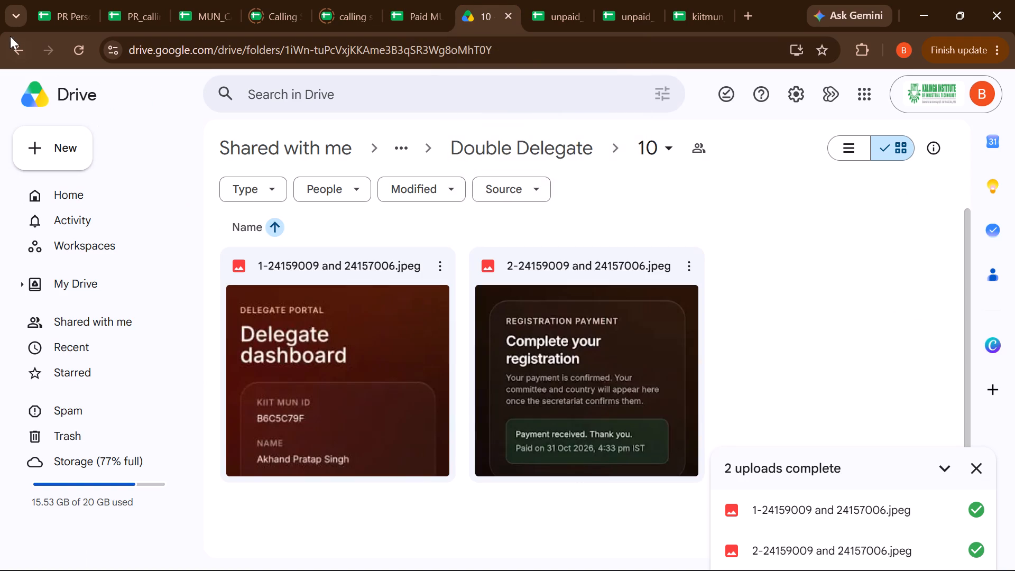
left_click(18, 51)
left_click(18, 51)
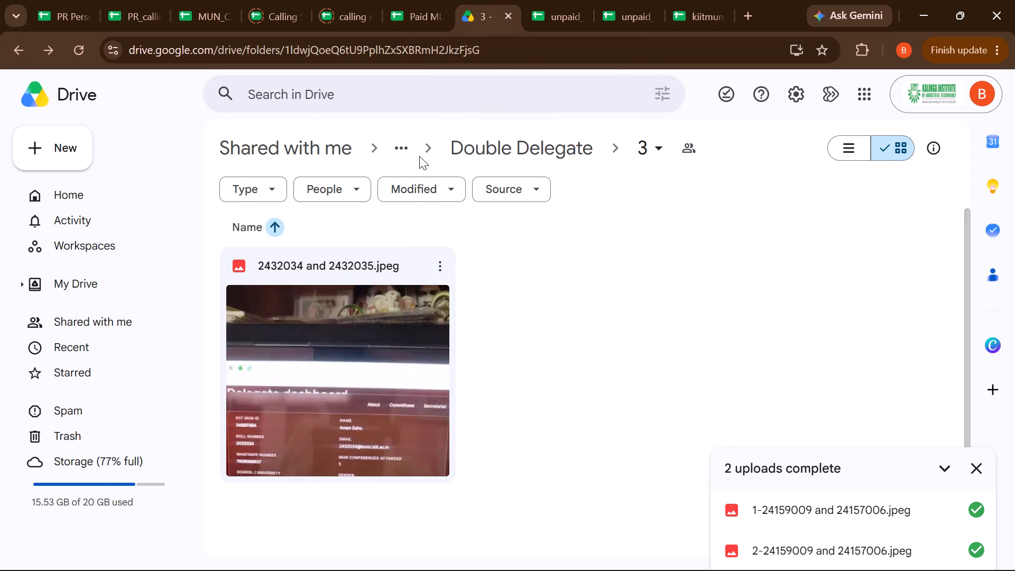
left_click(408, 152)
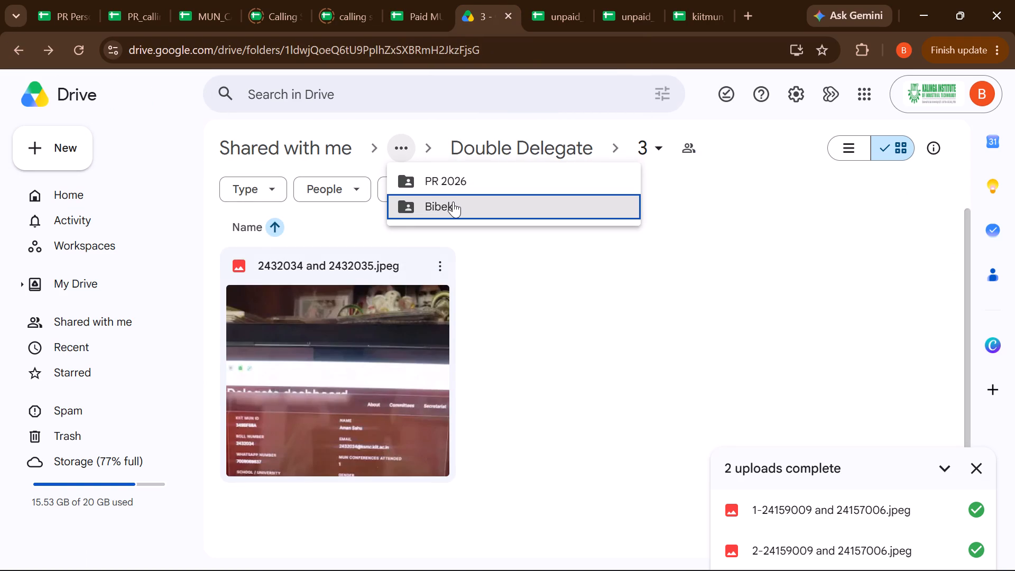
left_click(453, 201)
double_click(513, 246)
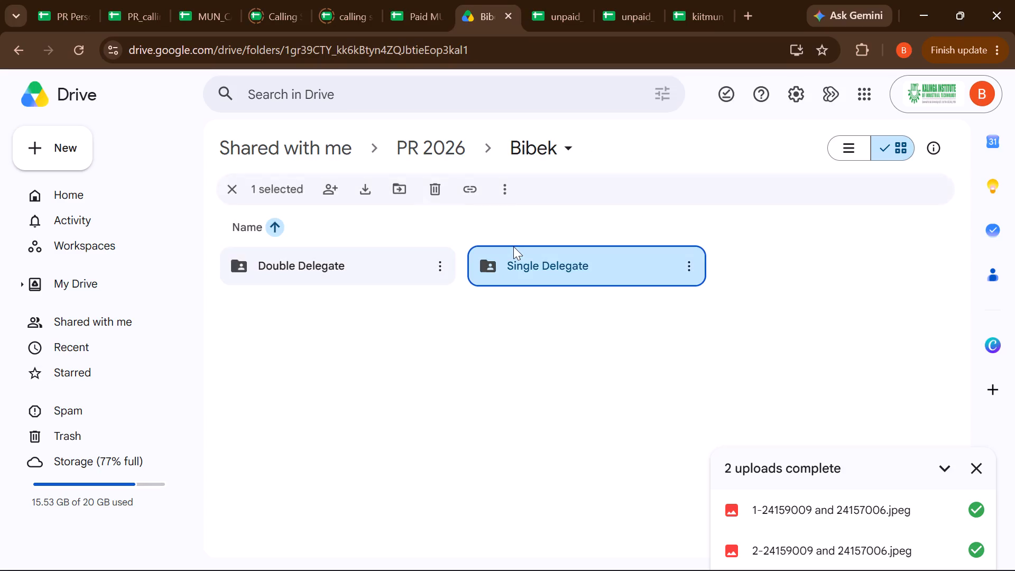
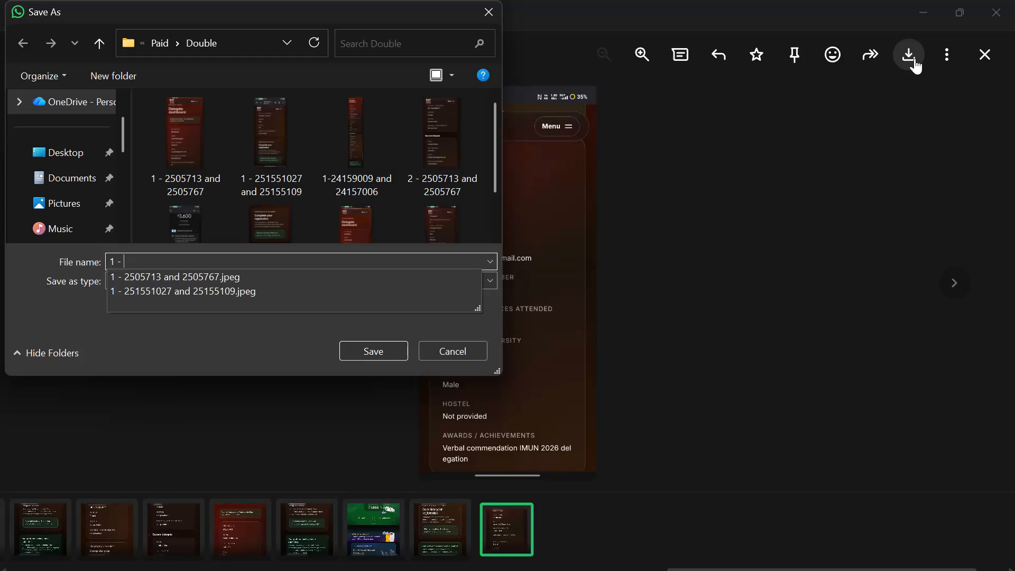
Save the WhatsApp registration screenshot in the Single folder inside Sheet > Paid, completing the file name after "1 - " with the copied delegate name.
key("ctrl+v")
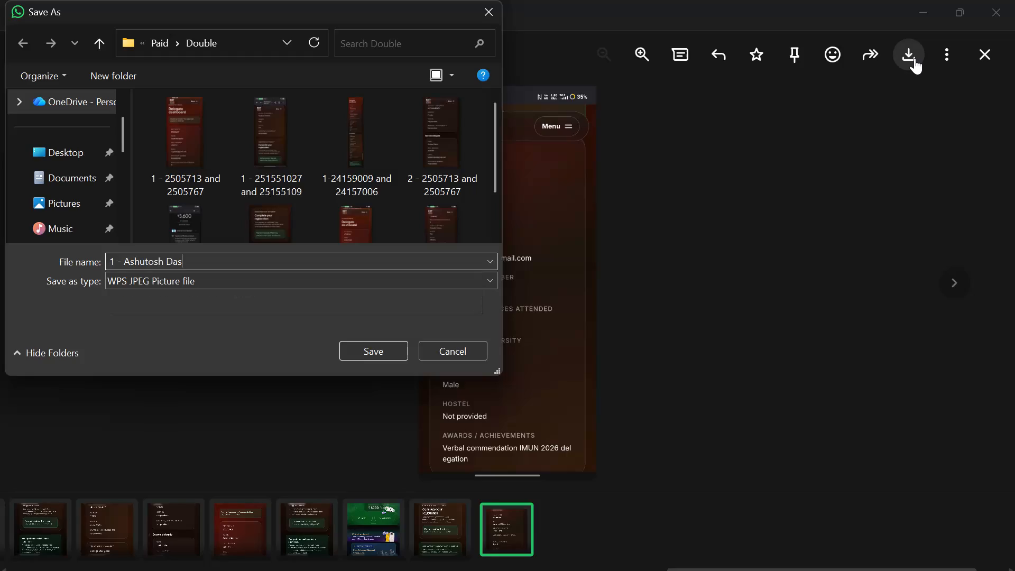
left_click(159, 38)
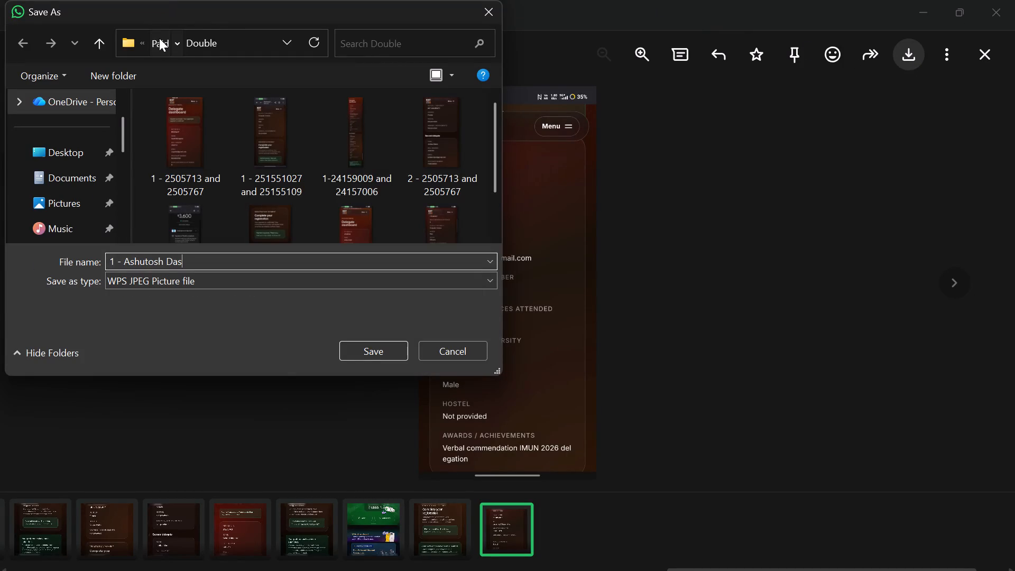
left_click(159, 38)
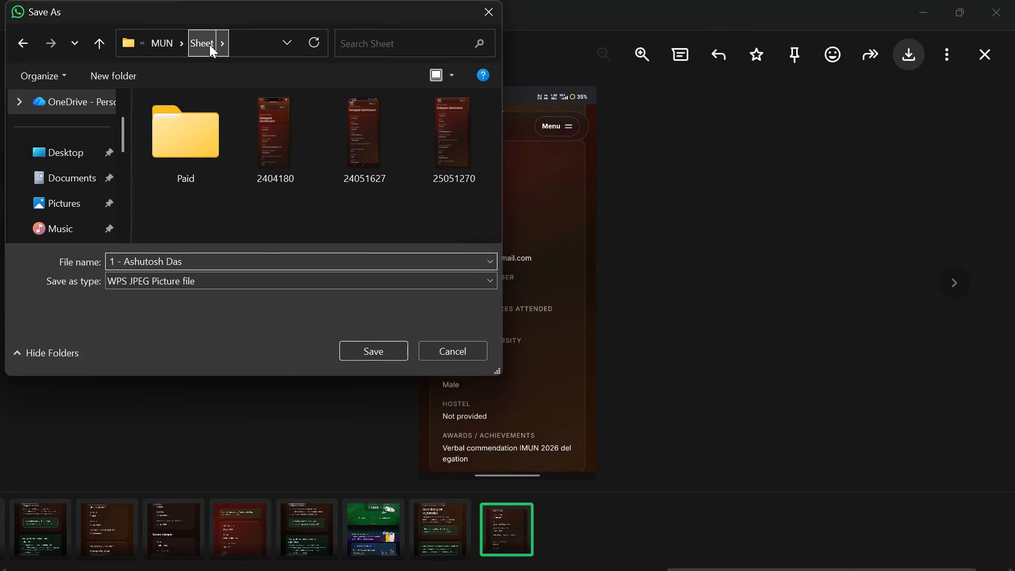
left_click(208, 43)
double_click(209, 157)
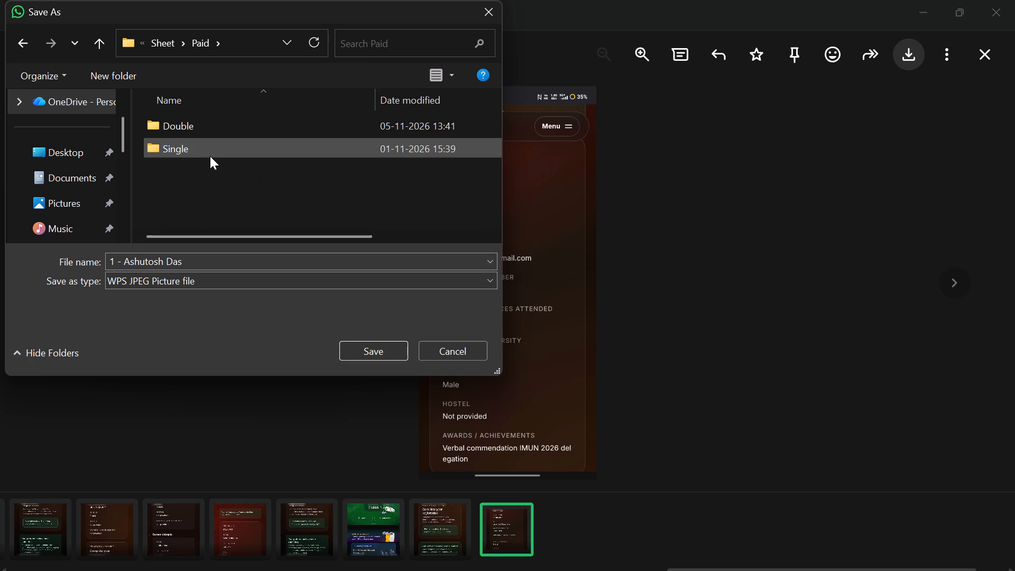
double_click(210, 153)
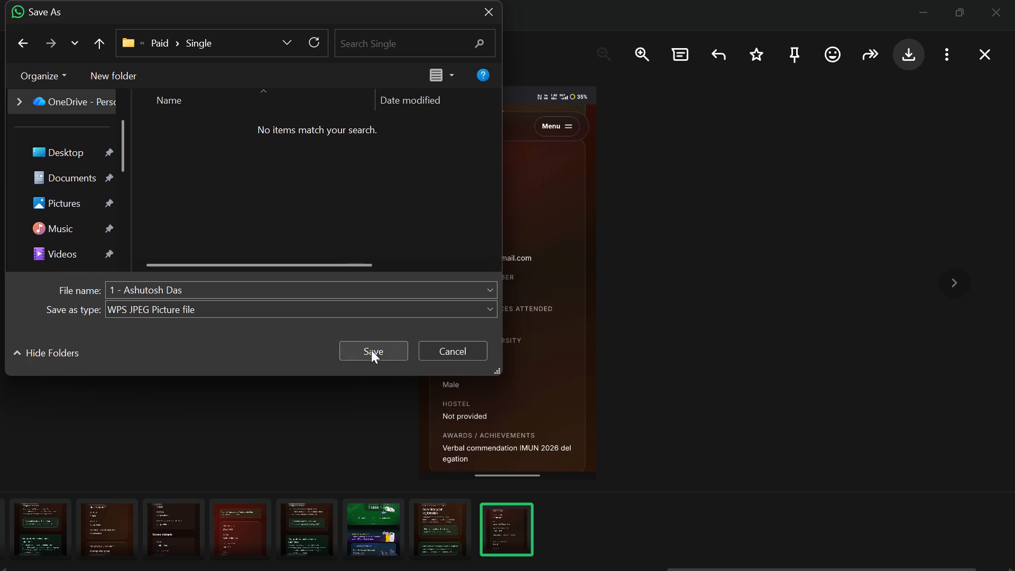
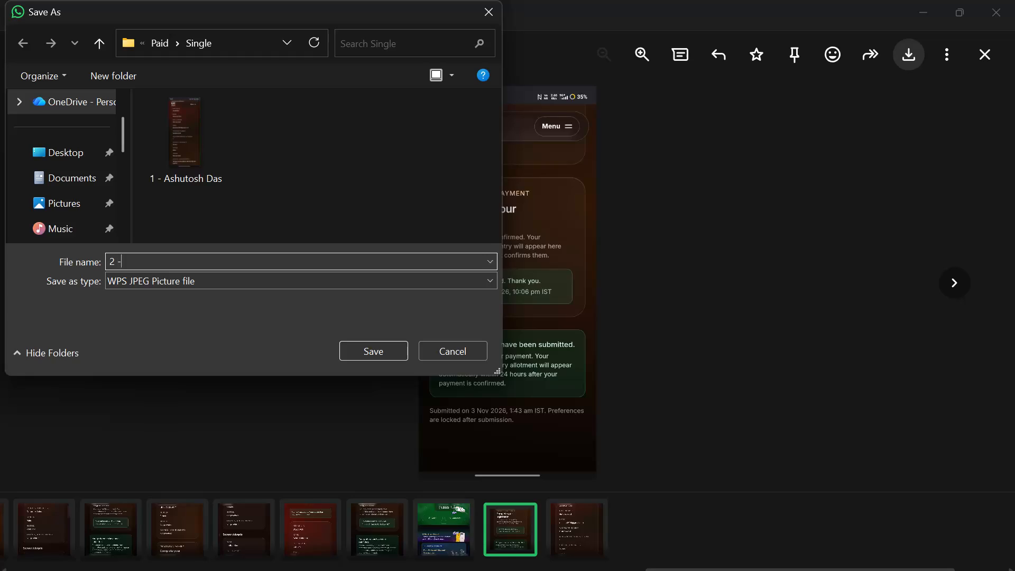
Complete the second screenshot's file name after "2 - " with the copied delegate name for saving in the Single folder.
key("ctrl+v")
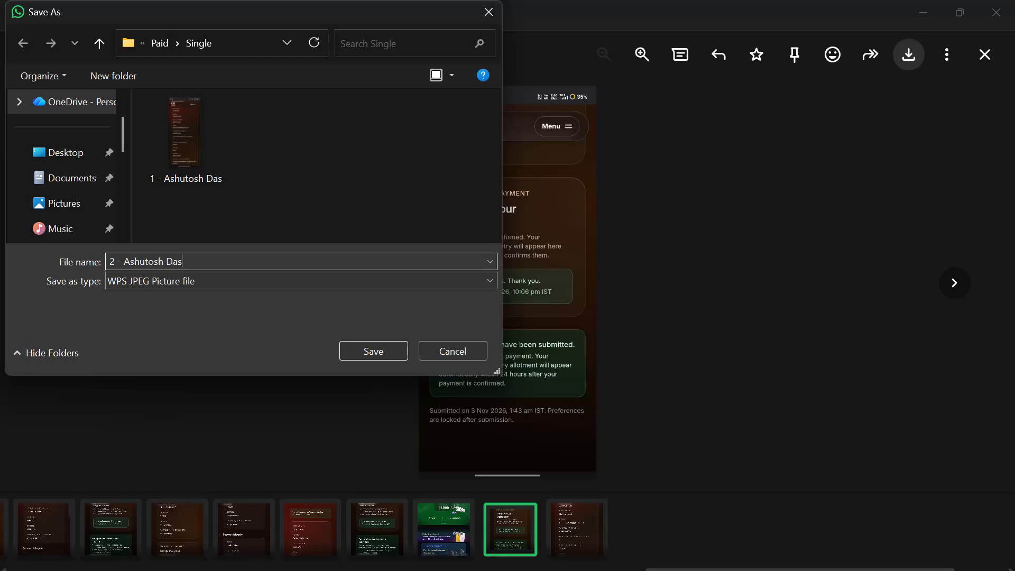
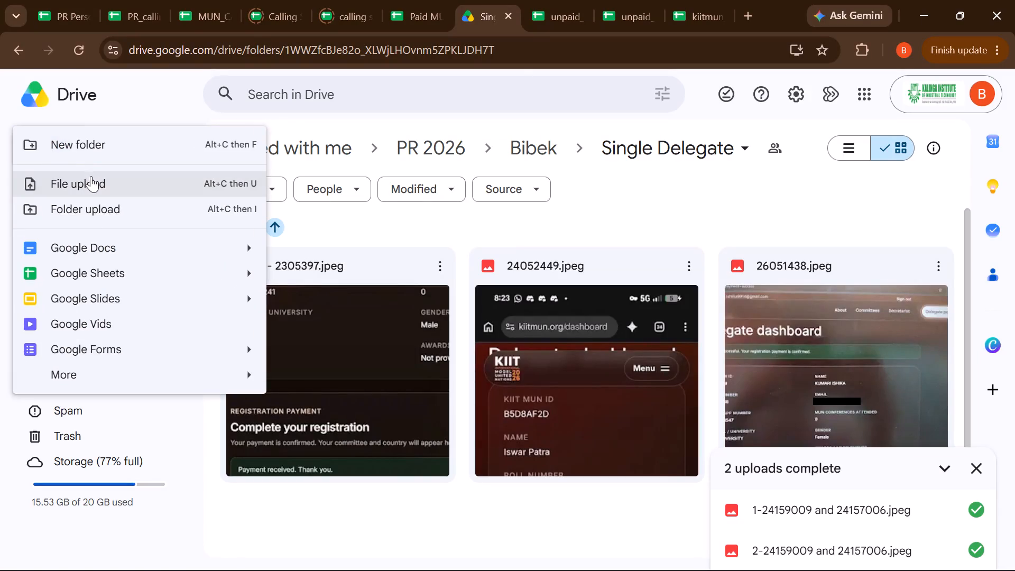
Upload the new delegate's screenshot numbered 2 from the local Paid > Single folder to the Single Delegate folder in Drive.
left_click(91, 176)
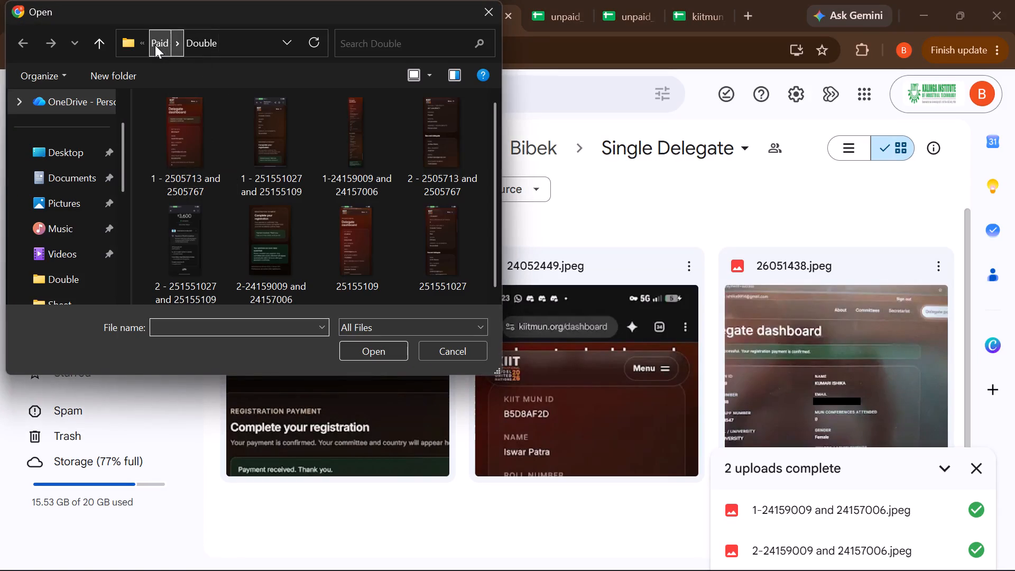
left_click(155, 45)
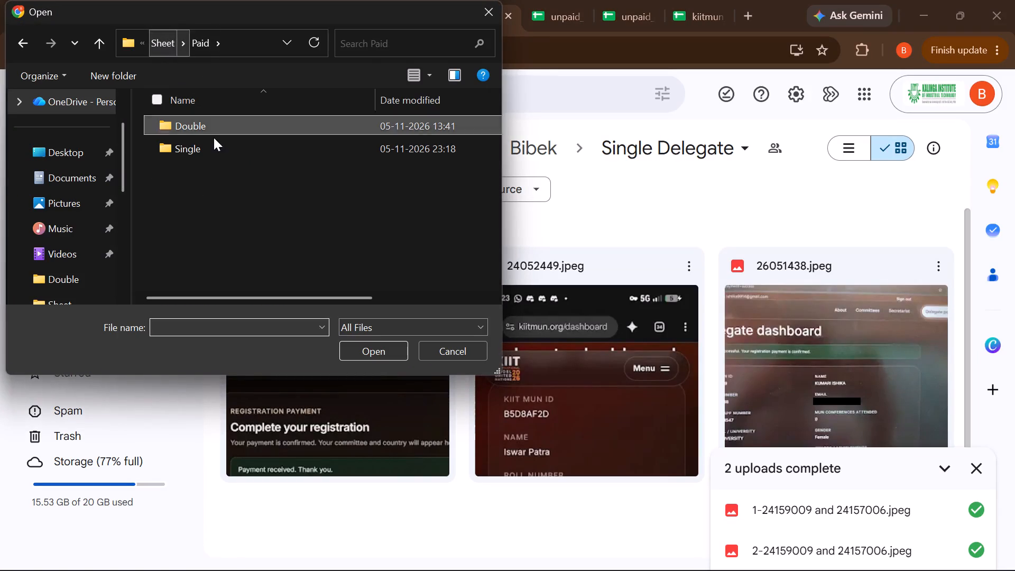
double_click(214, 143)
left_click(266, 142)
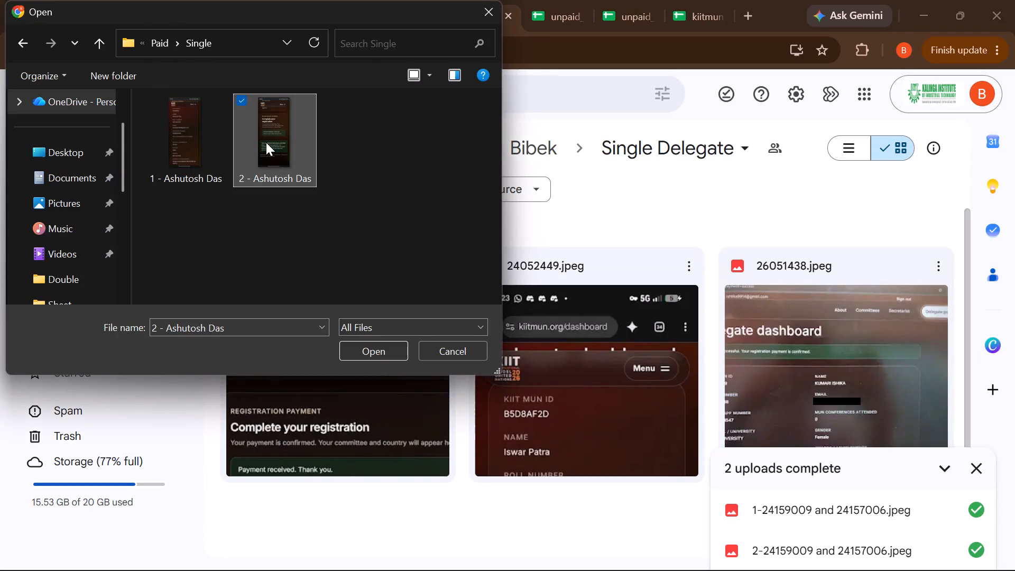
left_click(399, 348)
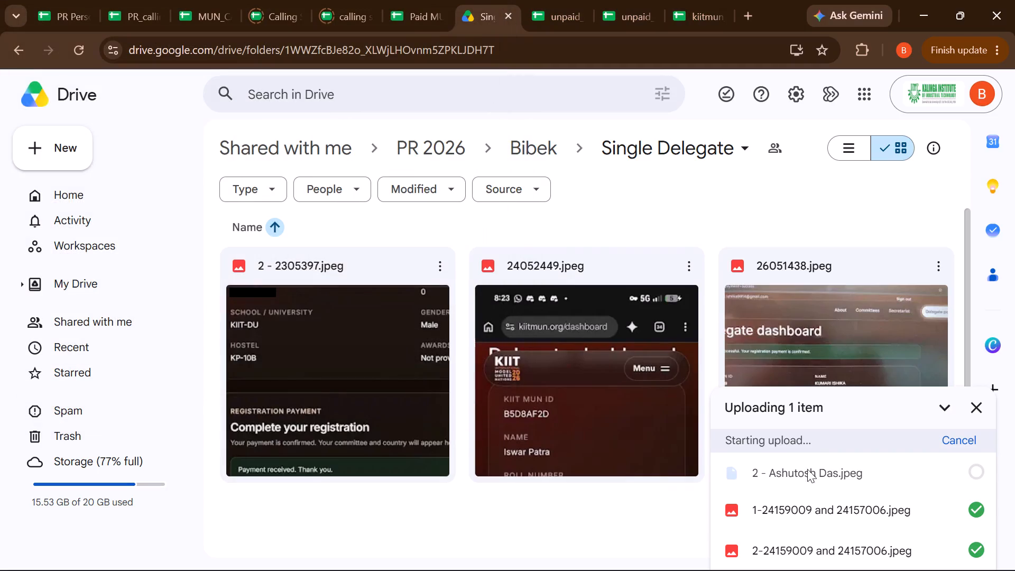
scroll(710, 537, "down", 4)
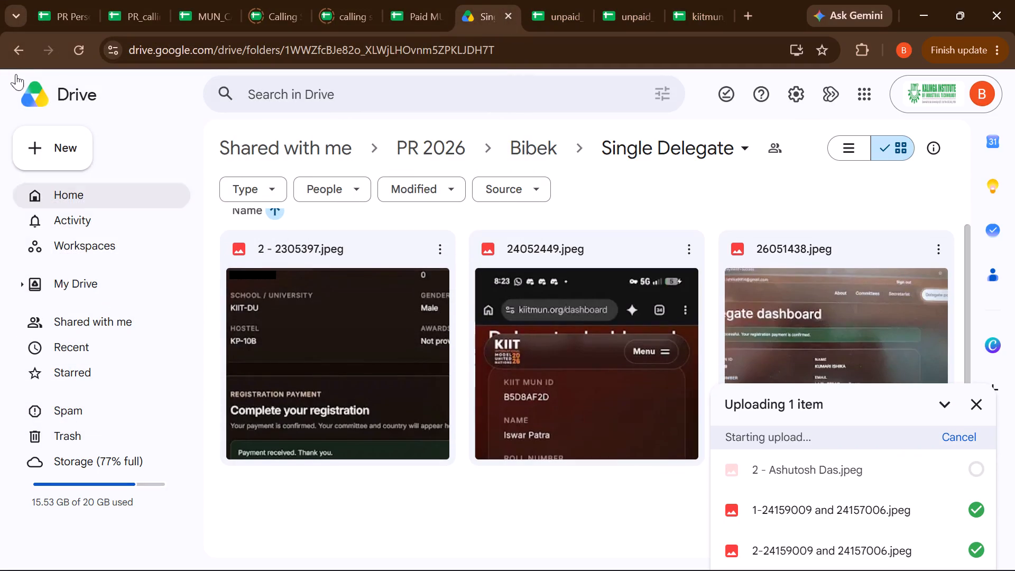
Go back to the Bibek folder and open its Double Delegate folder to view the numbered subfolders.
left_click(19, 45)
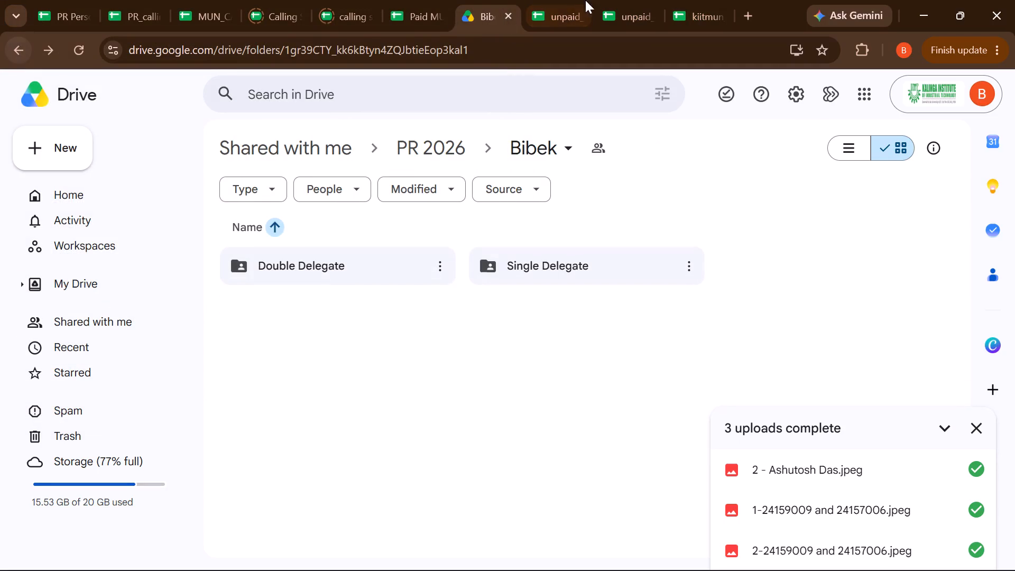
double_click(408, 270)
scroll(408, 270, "down", 3)
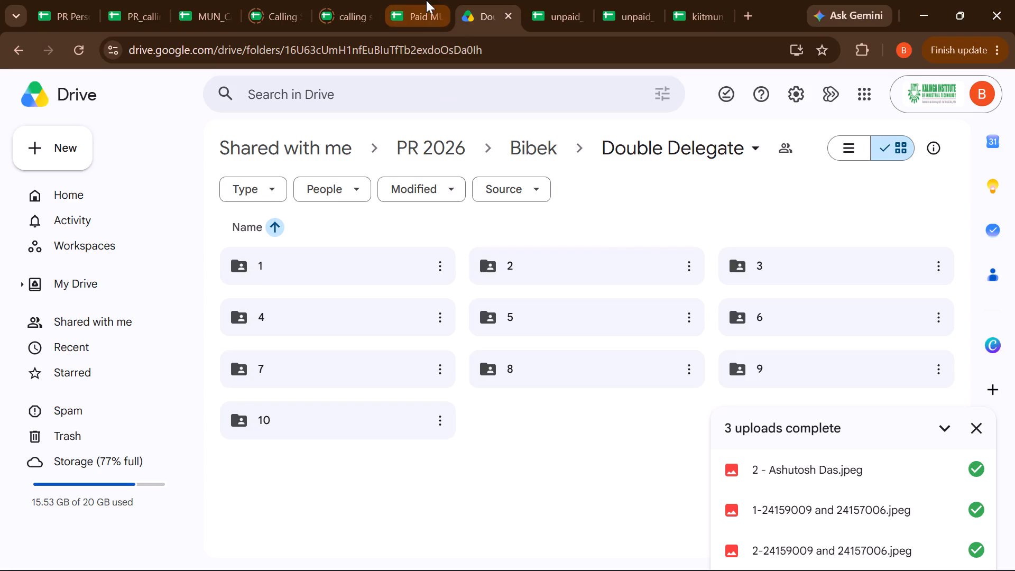
Return to the PAID sheet of the Paid MUN spreadsheet and select empty cell A27 below the delegate table.
left_click(426, 0)
left_click(83, 373)
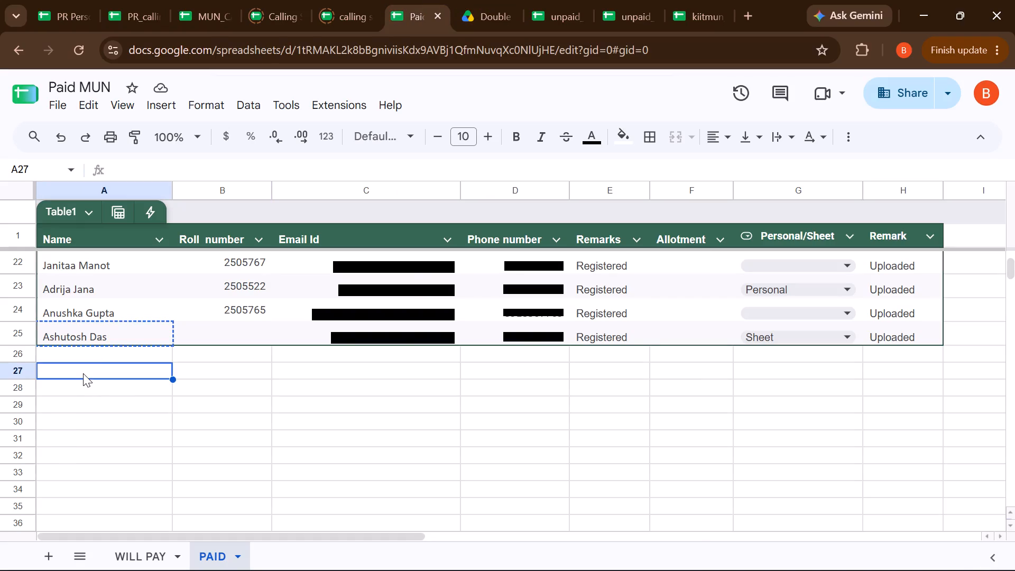
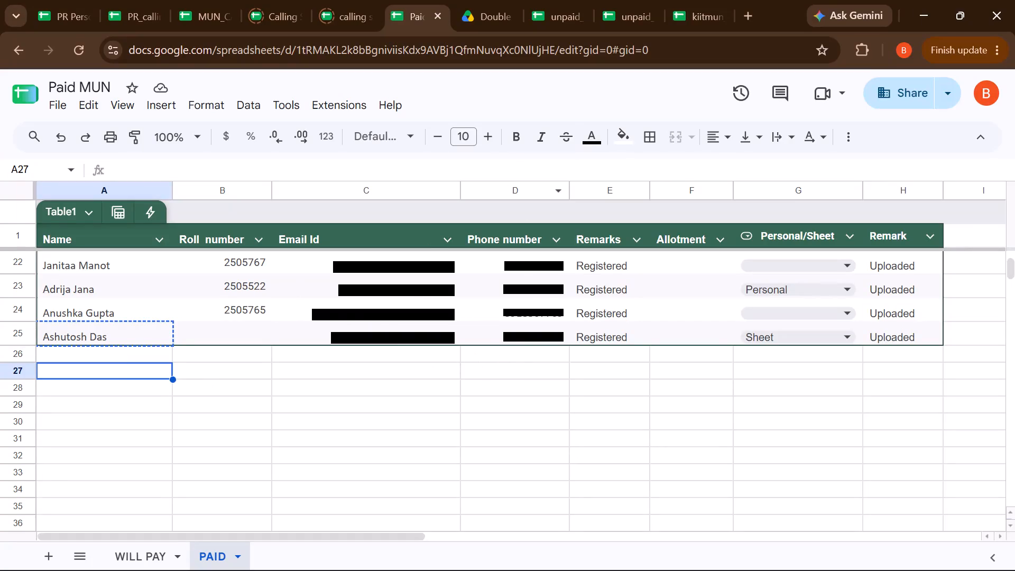
Search the PR sheet of unpaid_marketing_teams_latest for the copied delegate name from row 25 of the Paid MUN table, then clear the search.
left_click(608, 0)
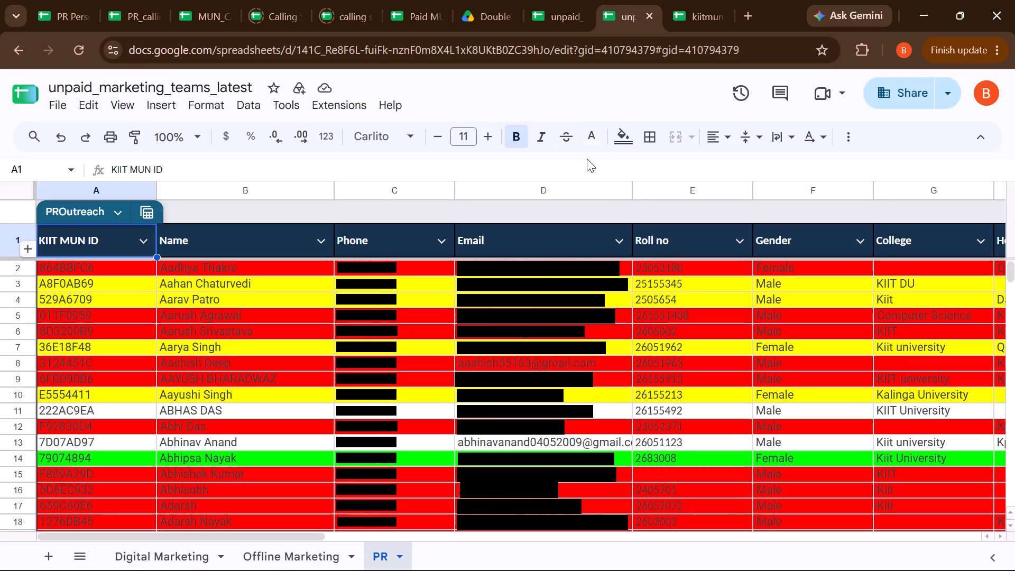
key("ctrl+f")
key("ctrl+v")
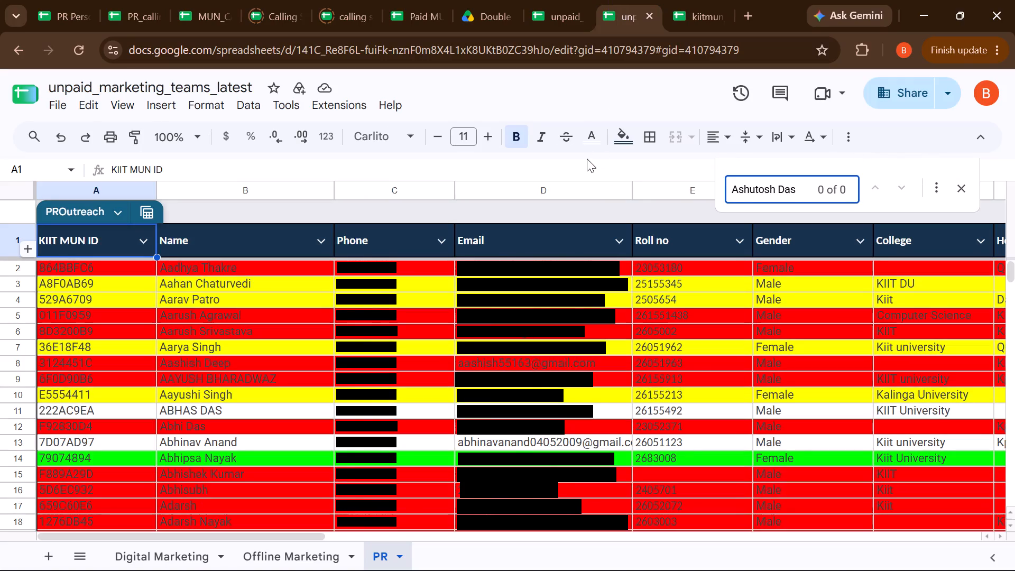
key("BackSpace")
key("BackSpace")
key("BackSpace")
key("BackSpace")
key("BackSpace")
key("BackSpace")
key("BackSpace")
key("BackSpace")
key("BackSpace")
key("BackSpace")
key("BackSpace")
key("BackSpace")
key("BackSpace")
key("BackSpace")
key("BackSpace")
key("BackSpace")
key("BackSpace")
key("BackSpace")
key("BackSpace")
key("BackSpace")
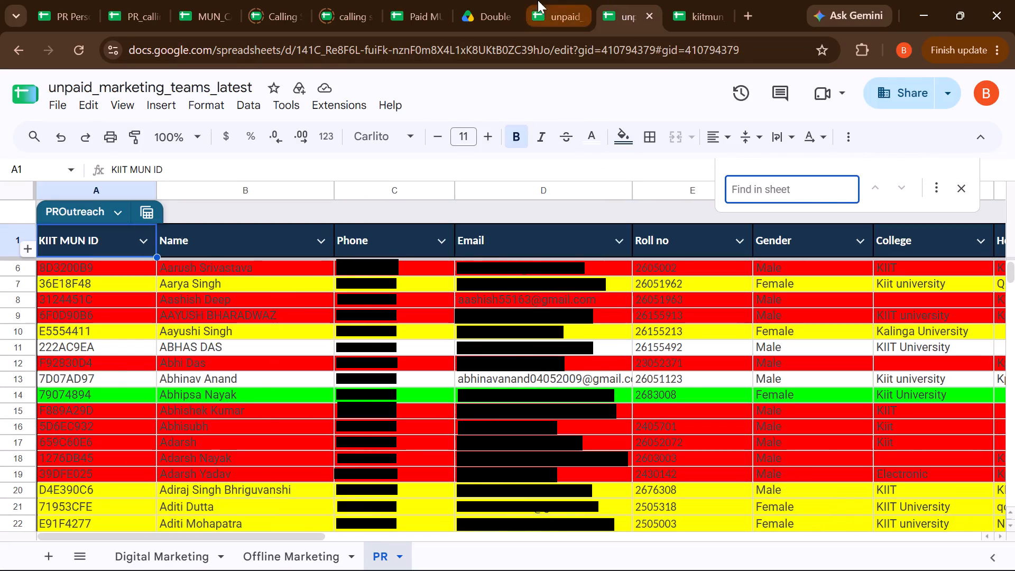
Search the PR sheet of the unpaid_marketing_outreach spreadsheet for the same copied delegate name and clear the search.
left_click(568, 1)
key("ctrl+f")
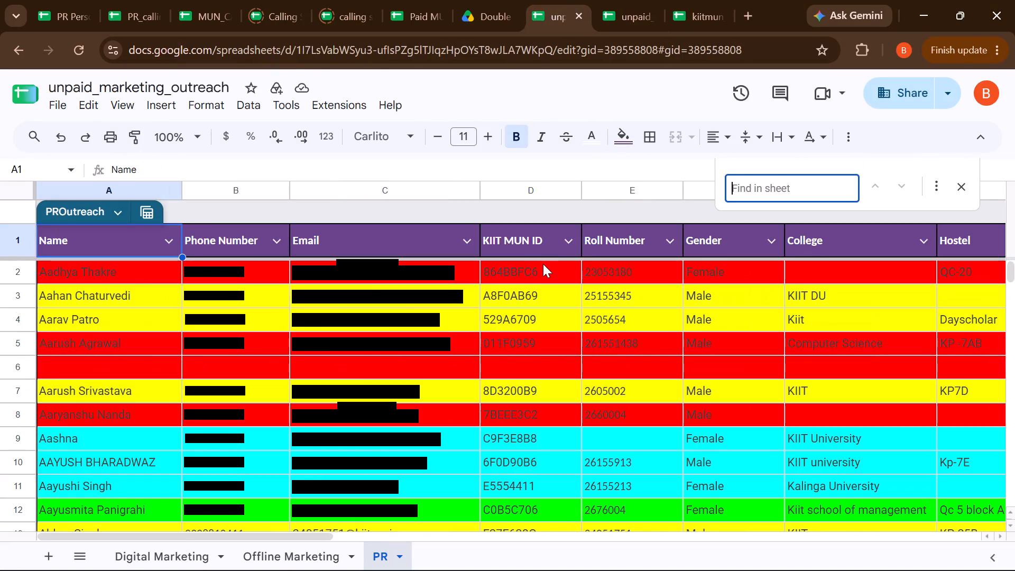
key("ctrl+v")
key("BackSpace")
key("BackSpace")
key("BackSpace")
key("BackSpace")
key("BackSpace")
key("BackSpace")
key("BackSpace")
key("BackSpace")
key("BackSpace")
key("BackSpace")
key("BackSpace")
key("BackSpace")
key("BackSpace")
key("BackSpace")
key("BackSpace")
key("BackSpace")
key("BackSpace")
key("BackSpace")
key("BackSpace")
key("BackSpace")
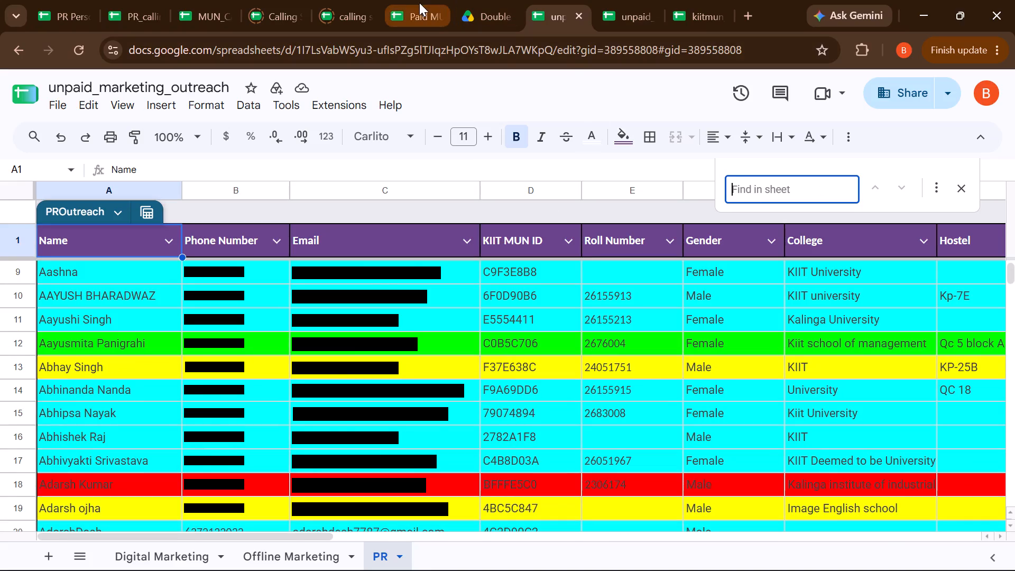
Search the calling sheet 31/10/26 spreadsheet for the copied delegate name, then clear and close the search.
left_click(355, 0)
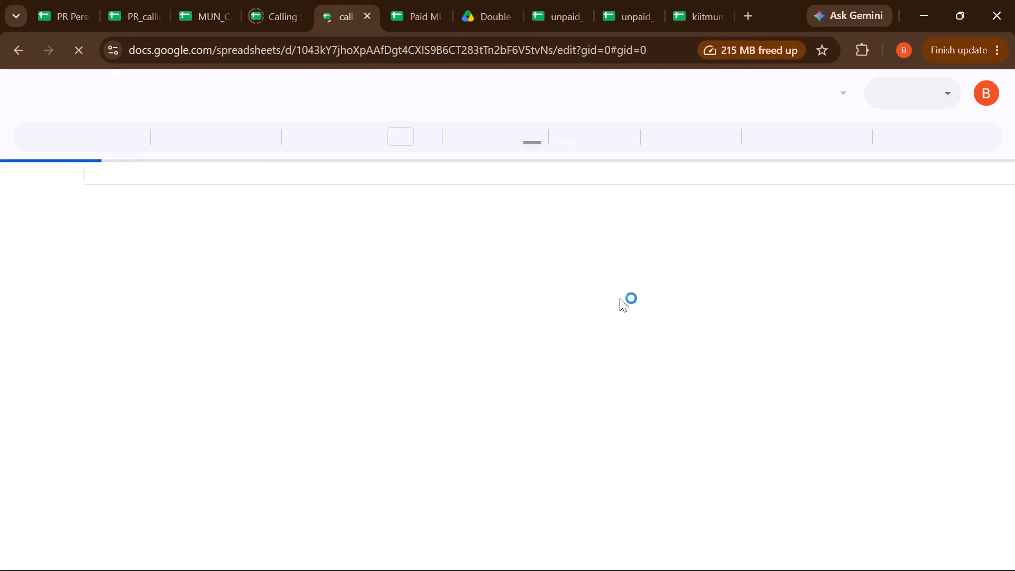
key("ctrl+f")
key("ctrl+v")
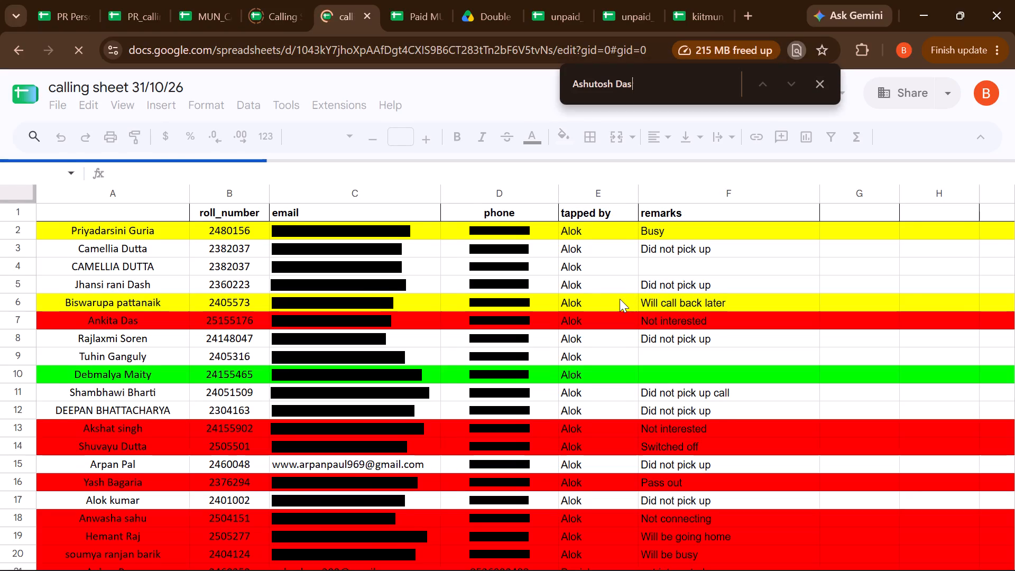
key("BackSpace")
key("BackSpace")
key("BackSpace")
key("BackSpace")
key("BackSpace")
key("BackSpace")
key("BackSpace")
key("BackSpace")
key("BackSpace")
key("BackSpace")
key("BackSpace")
key("BackSpace")
key("BackSpace")
key("BackSpace")
key("BackSpace")
key("BackSpace")
key("BackSpace")
key("BackSpace")
key("BackSpace")
key("BackSpace")
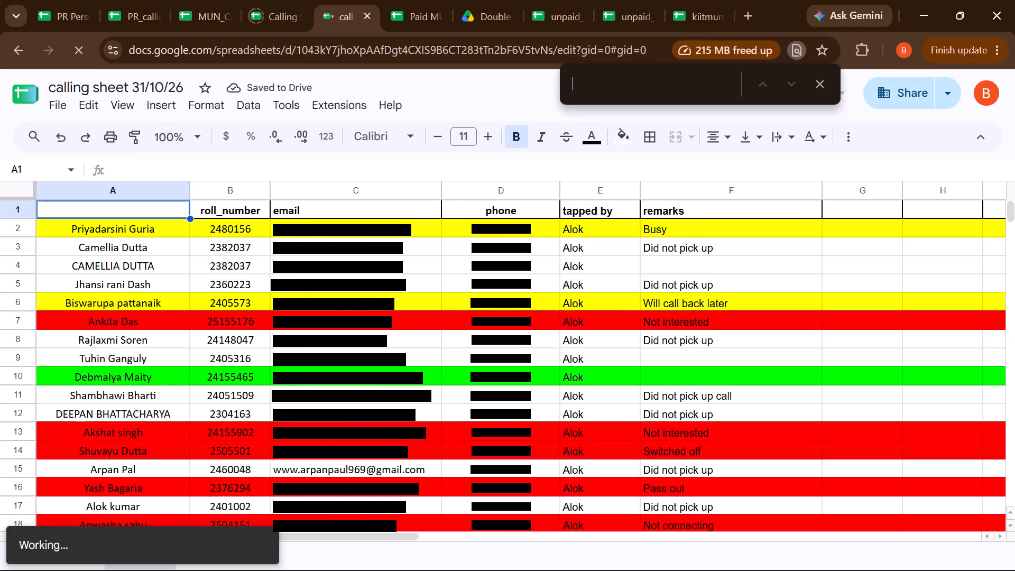
left_click(818, 81)
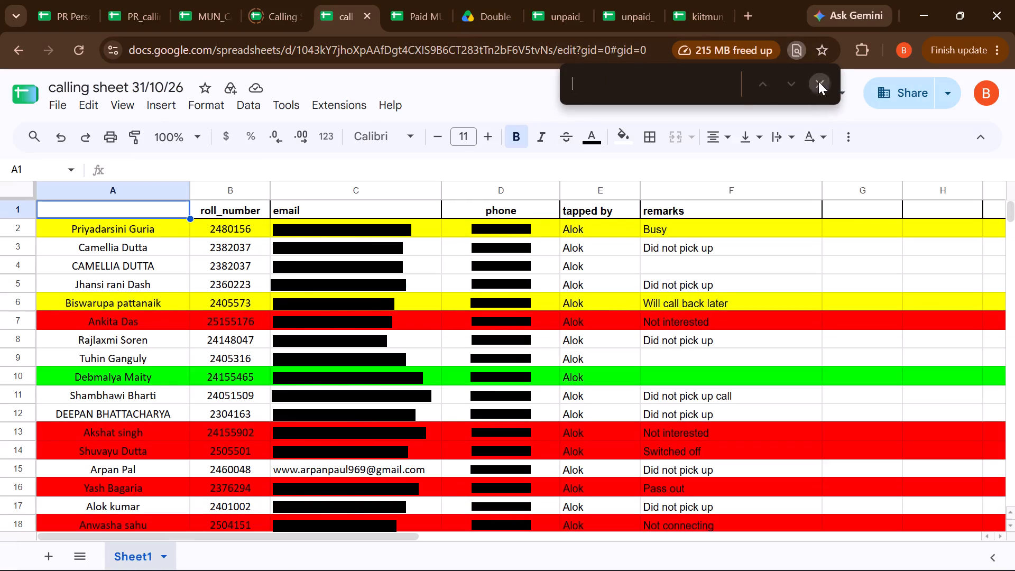
Search Sheet1 of the Calling Sheet 30.10.26 spreadsheet for the copied delegate name and clear the search.
left_click(273, 0)
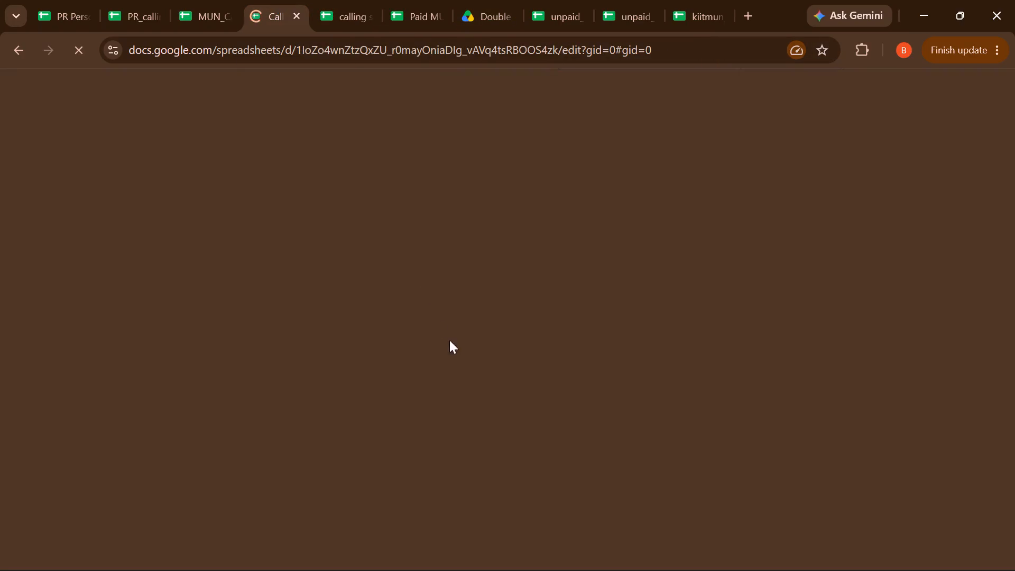
key("ctrl+f")
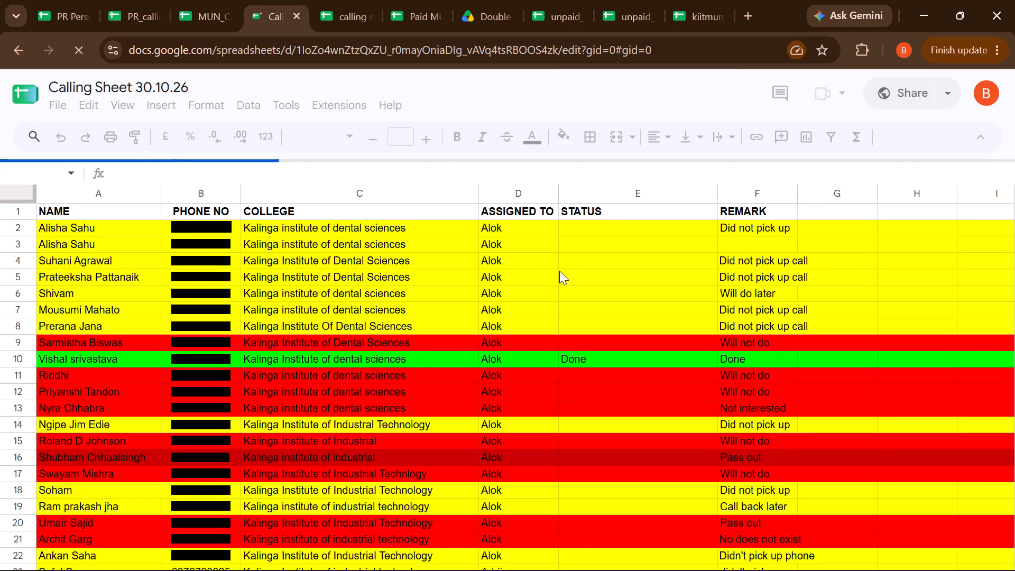
key("ctrl+v")
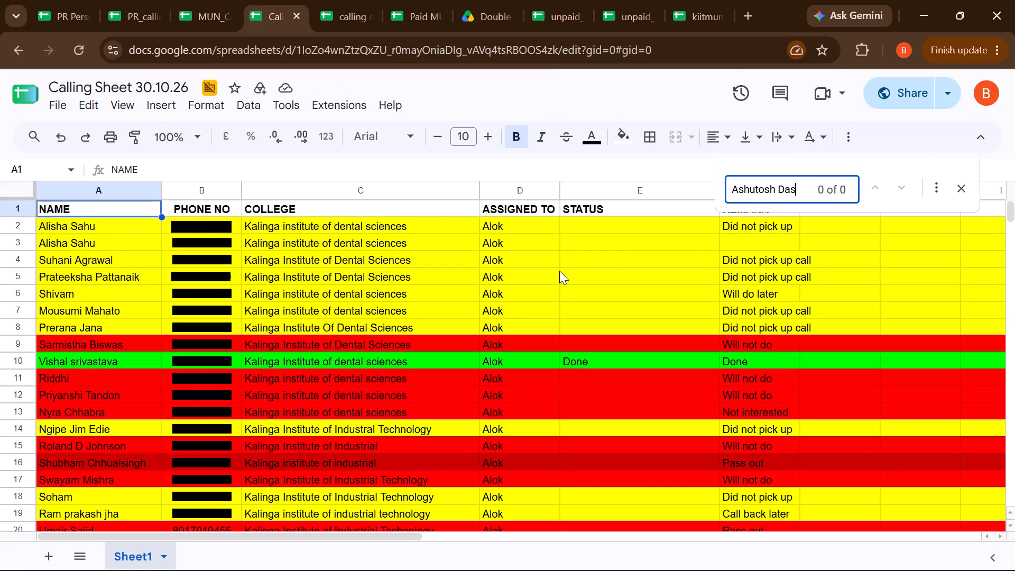
key("BackSpace")
key("BackSpace")
key("BackSpace")
key("BackSpace")
key("BackSpace")
key("BackSpace")
key("BackSpace")
key("BackSpace")
key("BackSpace")
key("BackSpace")
key("BackSpace")
key("BackSpace")
key("BackSpace")
key("BackSpace")
key("BackSpace")
key("BackSpace")
key("BackSpace")
key("BackSpace")
key("BackSpace")
key("BackSpace")
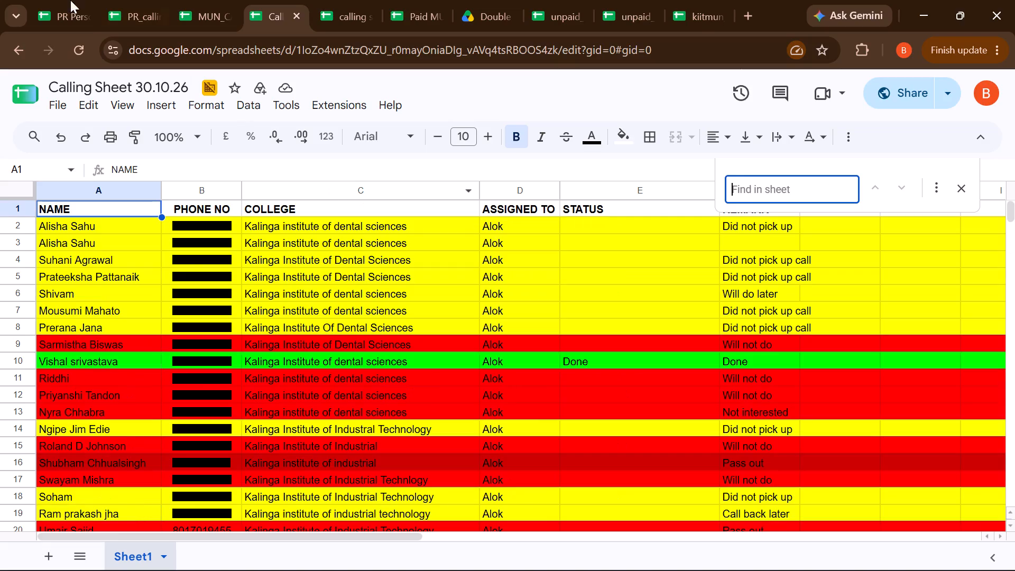
Search Sheet1 of the MUN_CALLING_1 2026 spreadsheet for the copied delegate name and clear the search.
left_click(218, 1)
key("ctrl+f")
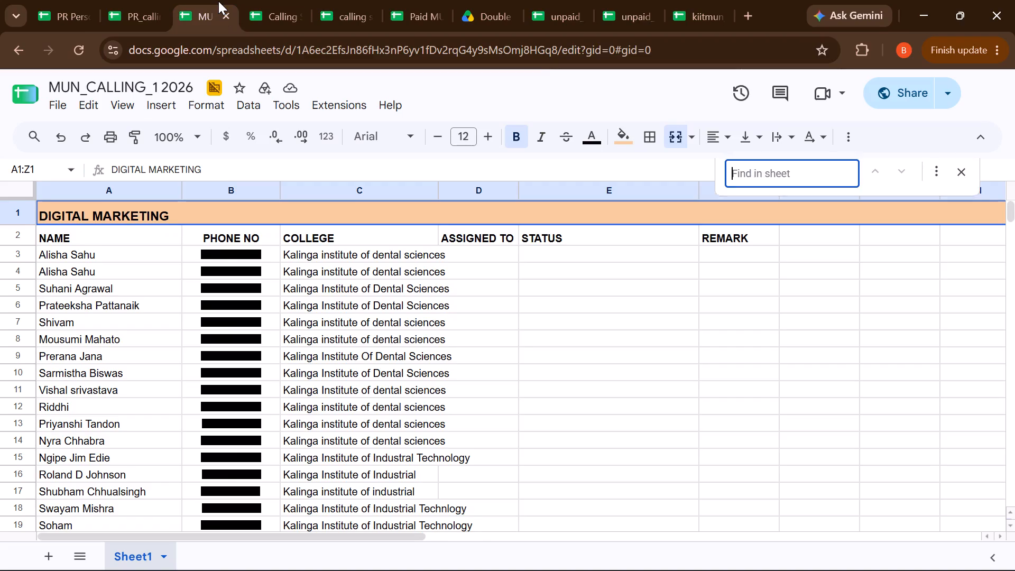
key("ctrl+v")
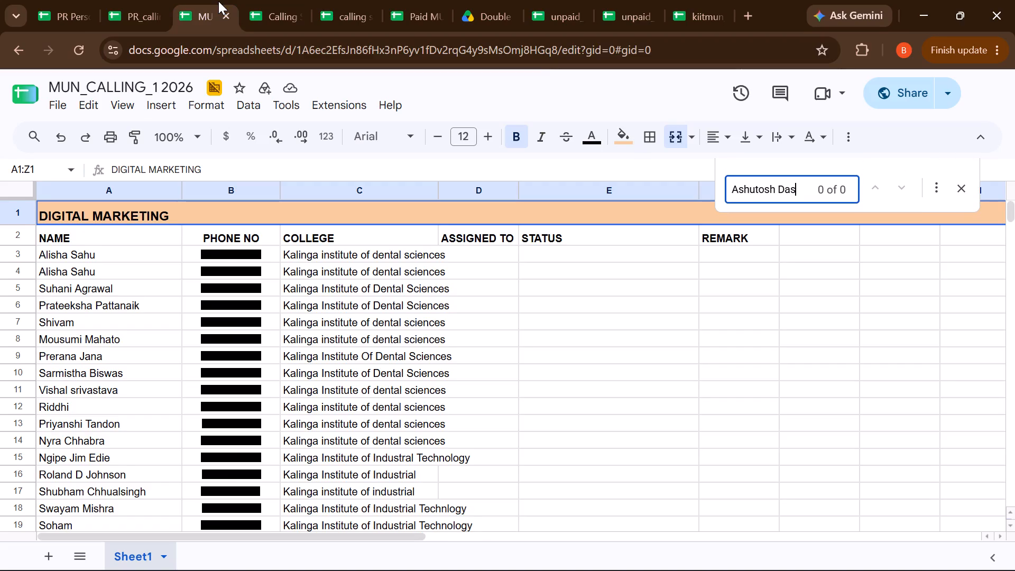
key("BackSpace")
key("BackSpace")
key("BackSpace")
key("BackSpace")
key("BackSpace")
key("BackSpace")
key("BackSpace")
key("BackSpace")
key("BackSpace")
key("BackSpace")
key("BackSpace")
key("BackSpace")
key("BackSpace")
key("BackSpace")
key("BackSpace")
key("BackSpace")
key("BackSpace")
key("BackSpace")
key("BackSpace")
key("BackSpace")
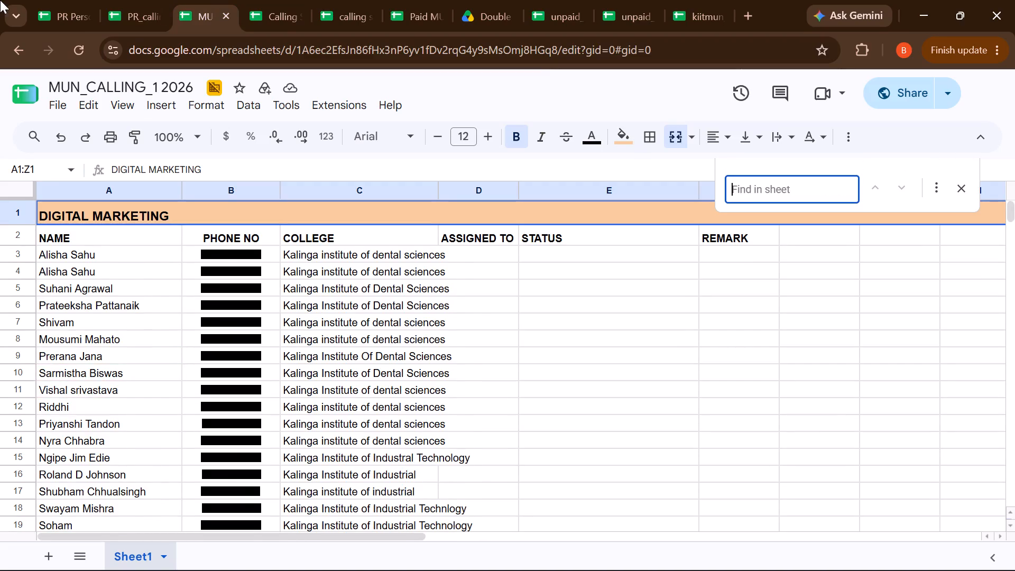
Search the students sheet of the PR_calling_23Oct spreadsheet for the copied delegate name and clear the search.
left_click(139, 7)
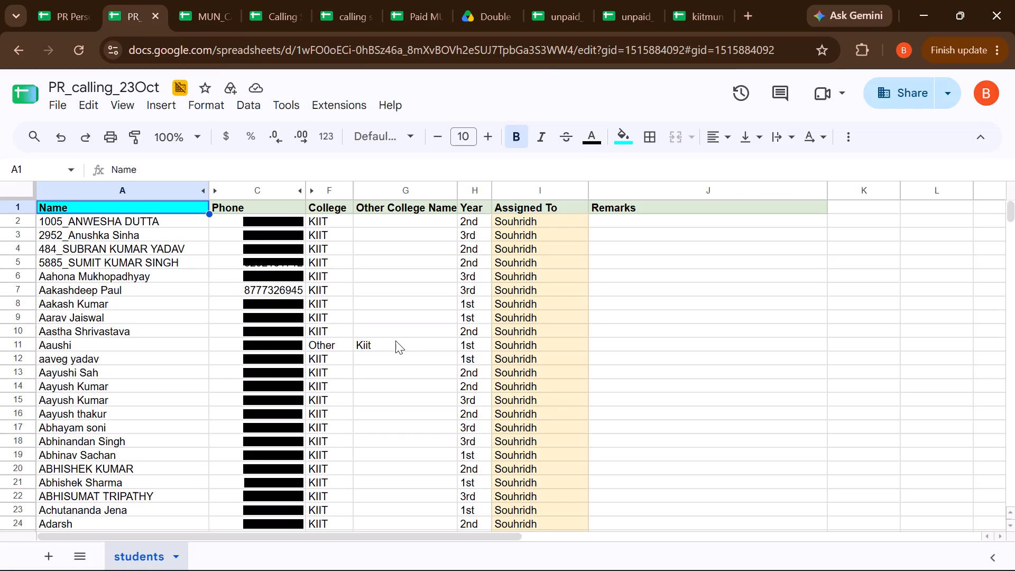
key("ctrl+f")
key("ctrl+v")
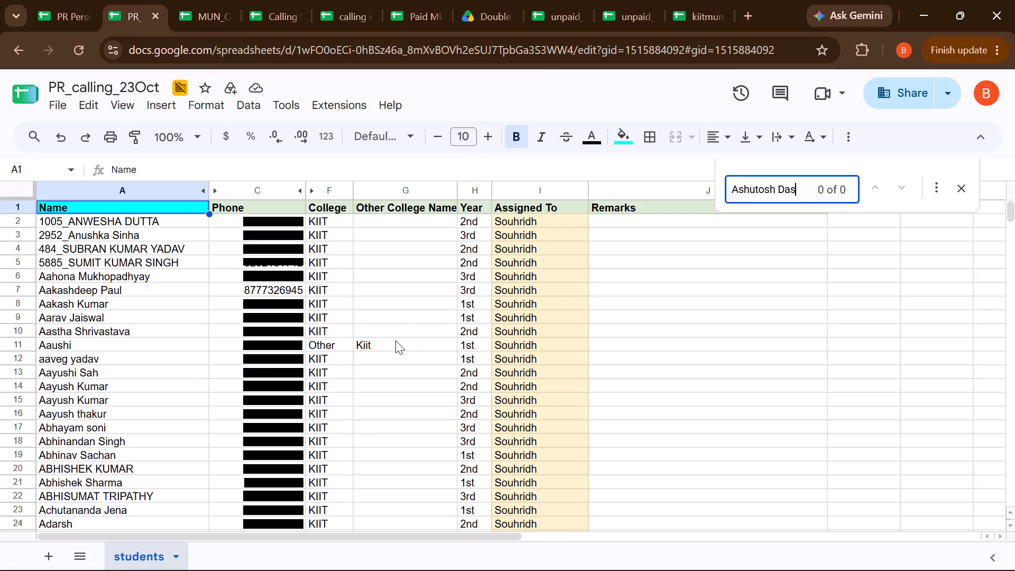
key("BackSpace")
key("BackSpace")
key("BackSpace")
key("BackSpace")
key("BackSpace")
key("BackSpace")
key("BackSpace")
key("BackSpace")
key("BackSpace")
key("BackSpace")
key("BackSpace")
key("BackSpace")
key("BackSpace")
key("BackSpace")
key("BackSpace")
key("BackSpace")
key("BackSpace")
key("BackSpace")
key("BackSpace")
key("BackSpace")
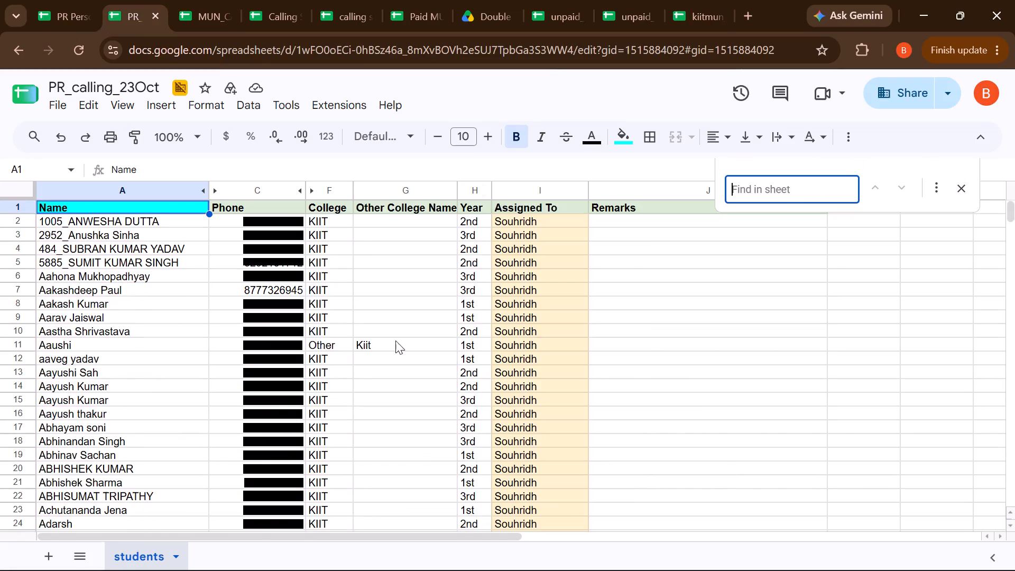
Search the PR sheet of the unpaid_marketing_teams_latest spreadsheet for the copied delegate name and clear the search.
left_click(624, 11)
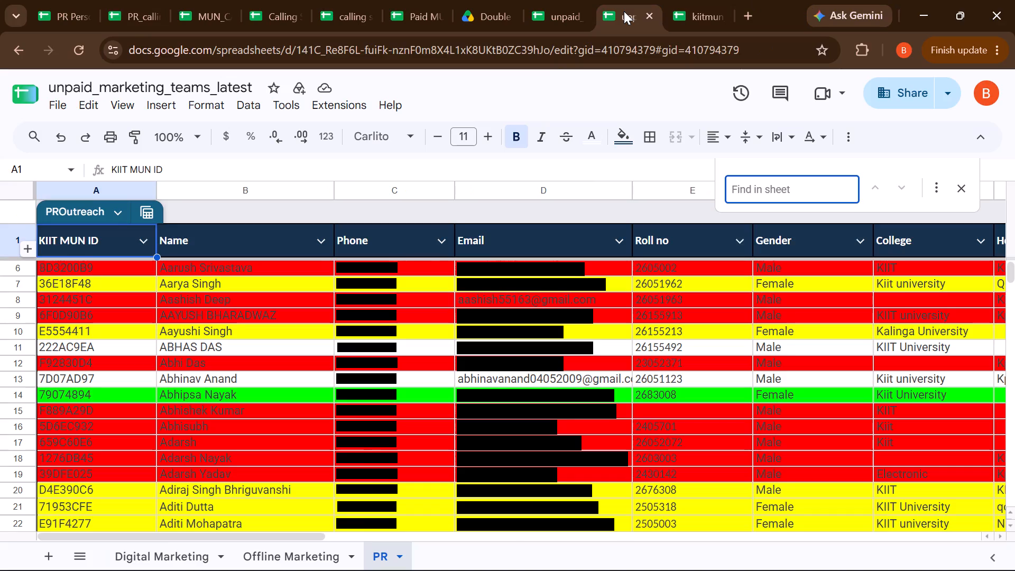
key("ctrl+f")
key("ctrl+v")
key("BackSpace")
key("BackSpace")
key("BackSpace")
key("BackSpace")
key("BackSpace")
key("BackSpace")
key("BackSpace")
key("BackSpace")
key("BackSpace")
key("BackSpace")
key("BackSpace")
key("BackSpace")
key("BackSpace")
key("BackSpace")
key("BackSpace")
key("BackSpace")
key("BackSpace")
key("BackSpace")
key("BackSpace")
key("BackSpace")
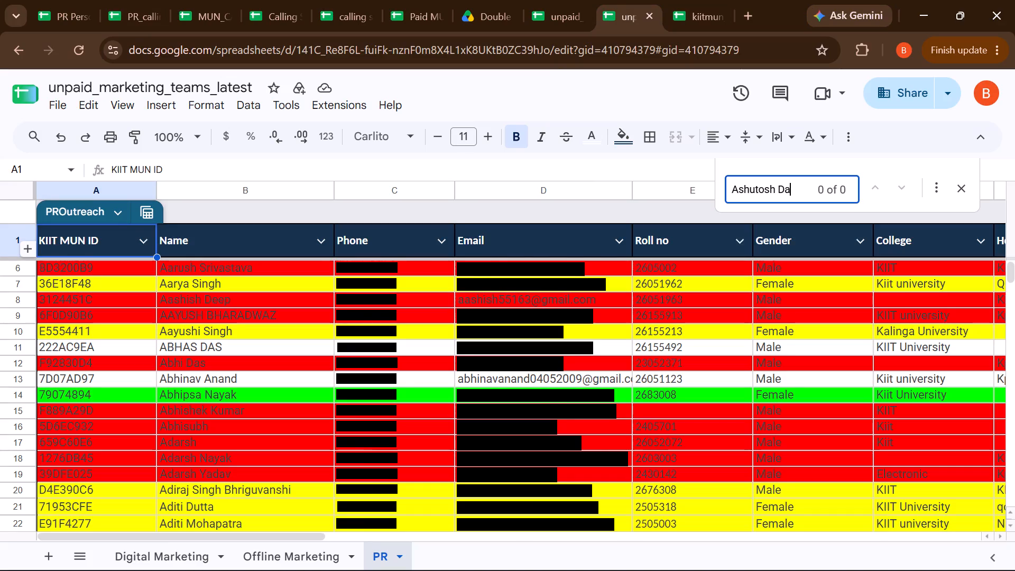
Search the PR sheet of unpaid_marketing_outreach for the copied delegate name and for parts of the first name, then clear and close the search.
left_click(549, 3)
key("ctrl+v")
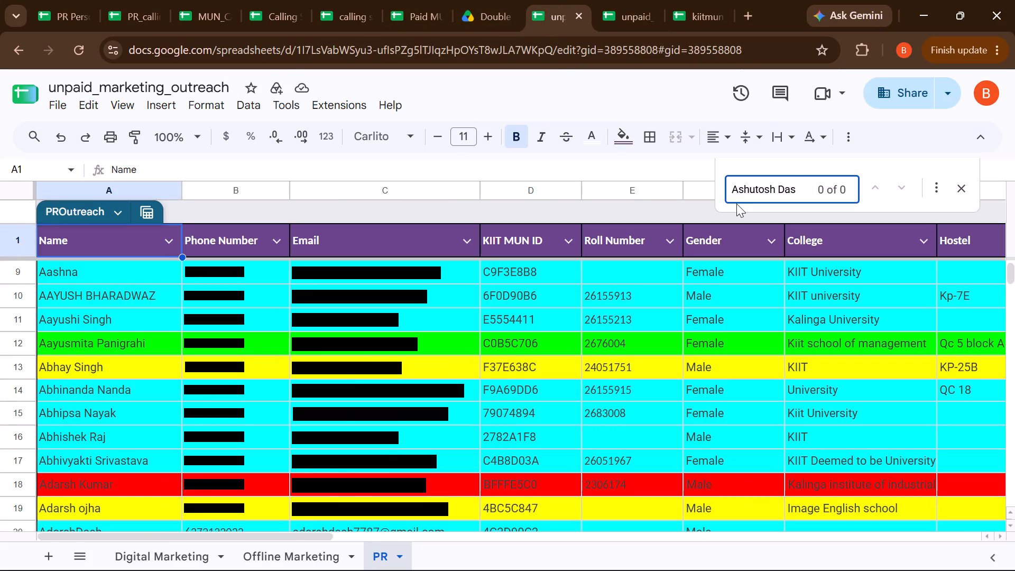
key("BackSpace")
key("BackSpace")
key("BackSpace")
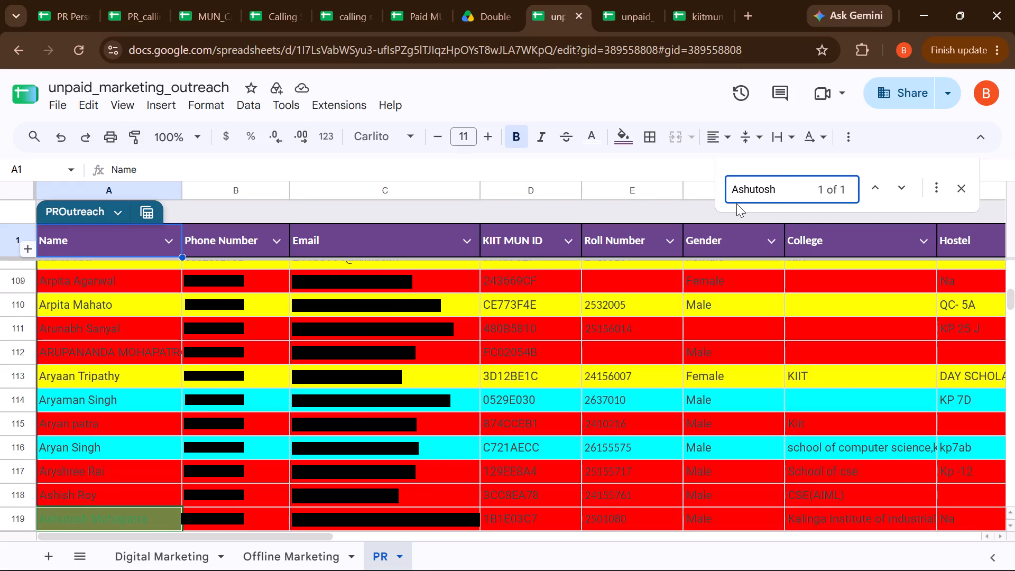
key("BackSpace")
key("BackSpace")
key("BackSpace")
key("BackSpace")
key("BackSpace")
key("BackSpace")
key("BackSpace")
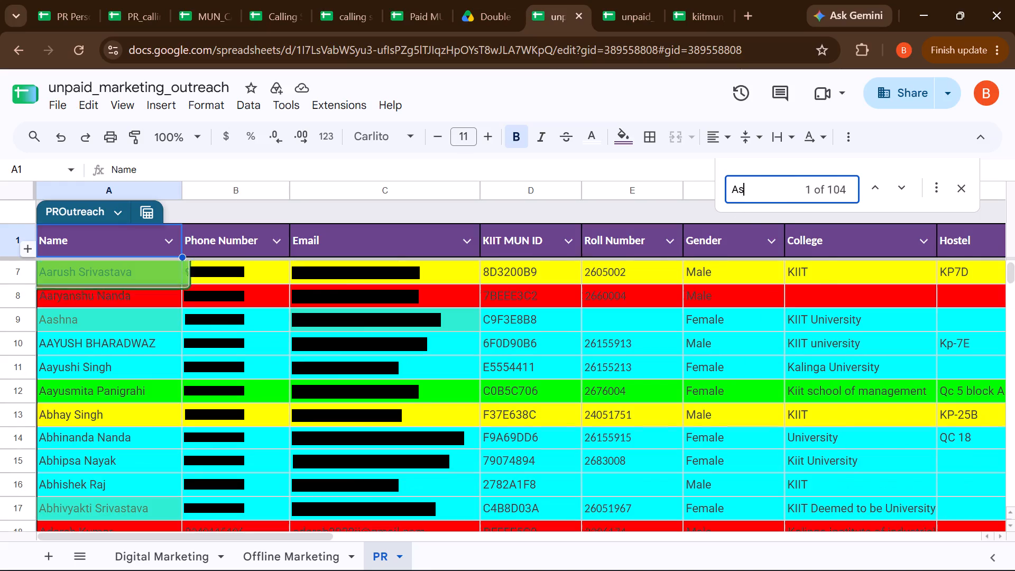
type("utos")
key("BackSpace")
key("BackSpace")
key("BackSpace")
key("BackSpace")
key("BackSpace")
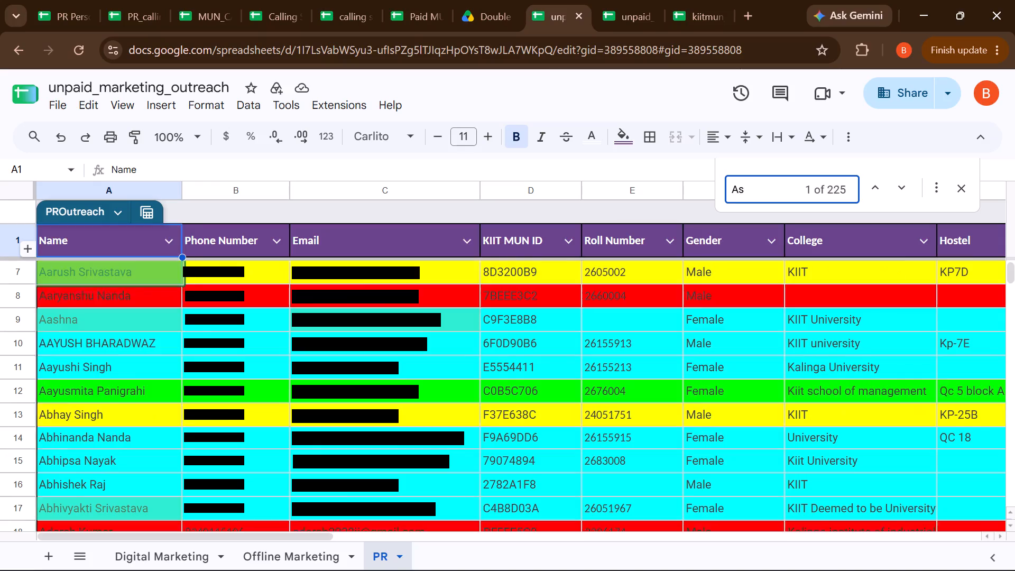
key("BackSpace")
key("BackSpace")
key("BackSpace")
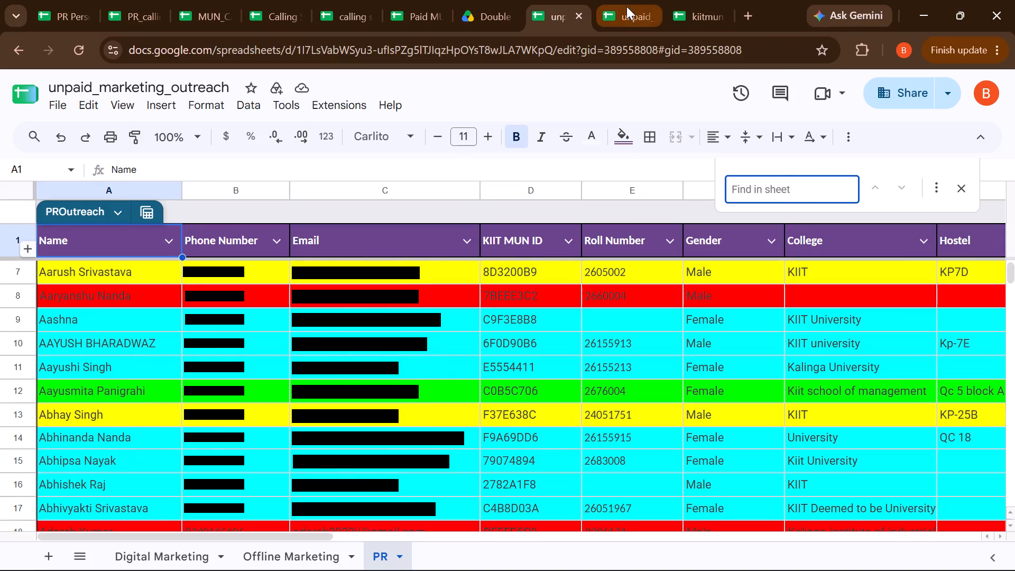
left_click(961, 190)
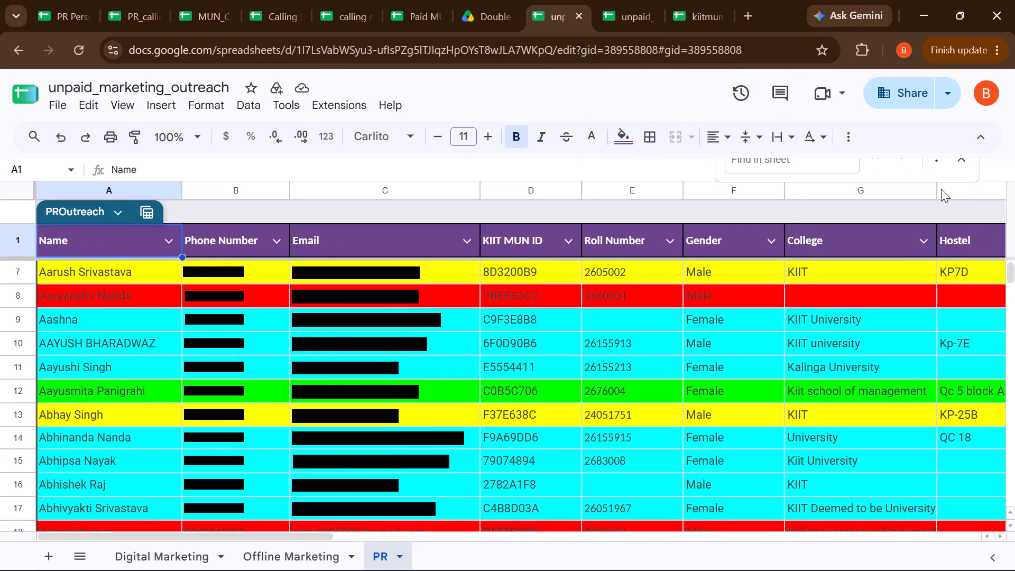
Search the PR sheet of unpaid_marketing_teams_latest for the copied delegate name, then for the first name only.
left_click(623, 0)
key("ctrl+v")
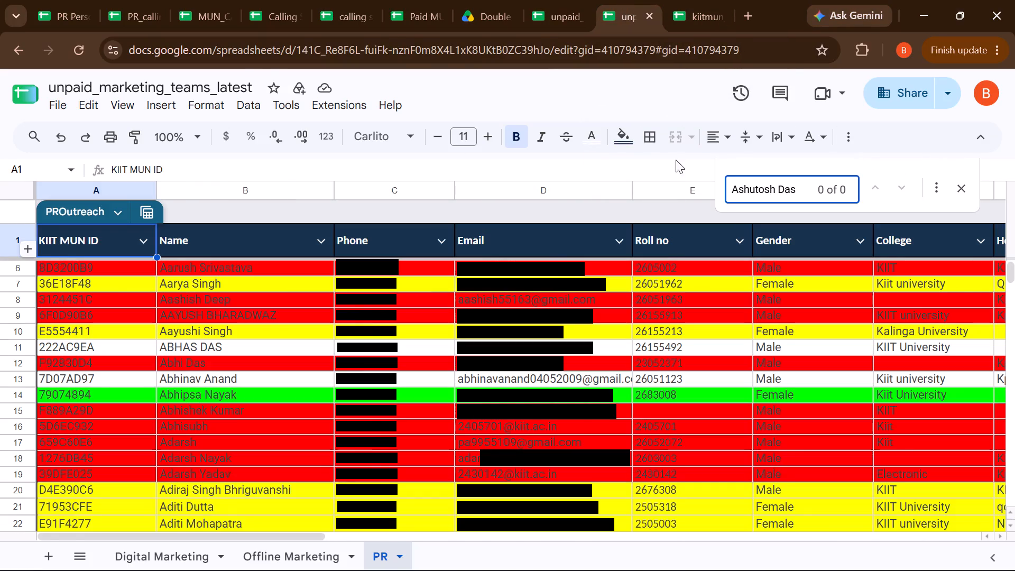
key("slash")
key("BackSpace")
key("BackSpace")
key("BackSpace")
key("BackSpace")
key("BackSpace")
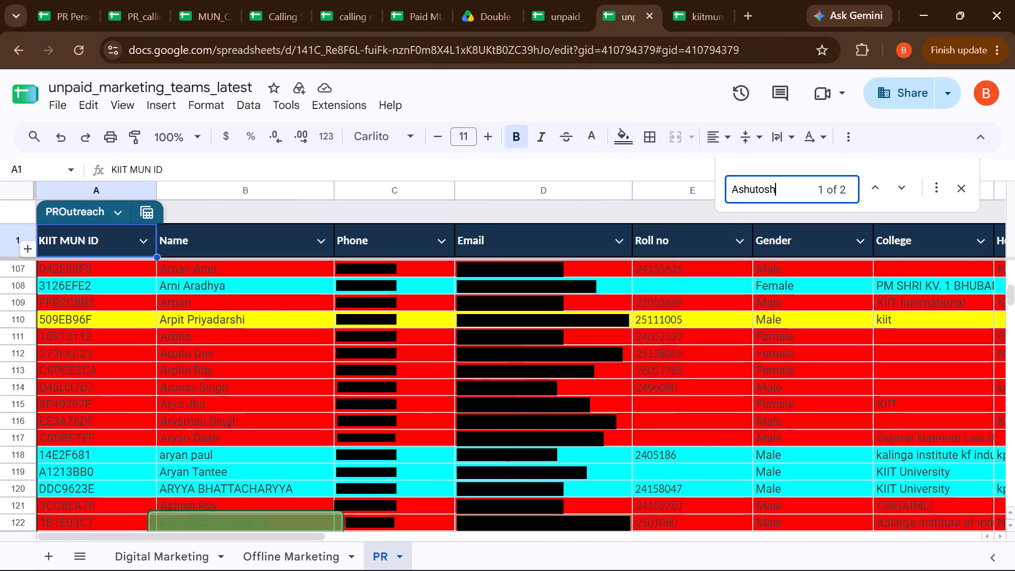
Search the same sheet for the first name spelled without its first "h", then clear and close the search.
key("Left")
key("Left")
key("Left")
key("Left")
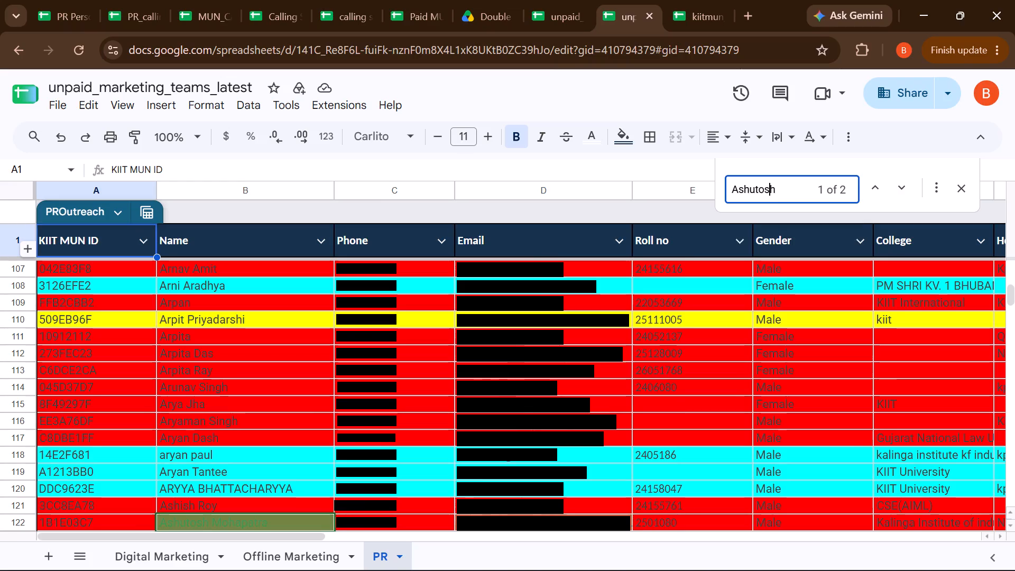
key("Left")
key("BackSpace")
key("Right")
key("Right")
key("Right")
key("Right")
key("Right")
key("Right")
key("Right")
key("Right")
key("Right")
key("Right")
key("Right")
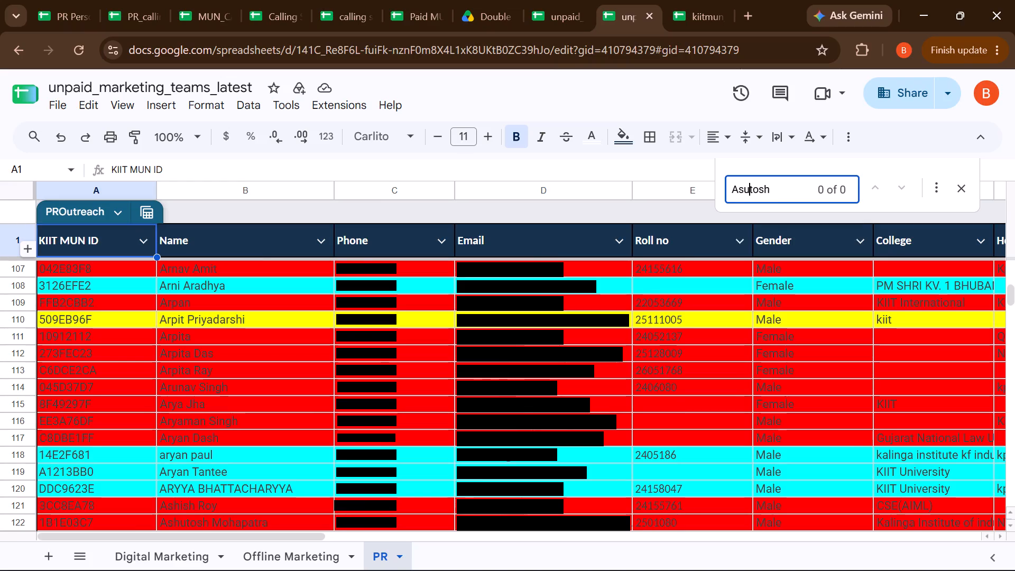
key("BackSpace")
key("BackSpace")
key("BackSpace")
key("BackSpace")
key("BackSpace")
key("BackSpace")
key("BackSpace")
key("BackSpace")
key("BackSpace")
key("BackSpace")
key("BackSpace")
key("BackSpace")
key("BackSpace")
key("BackSpace")
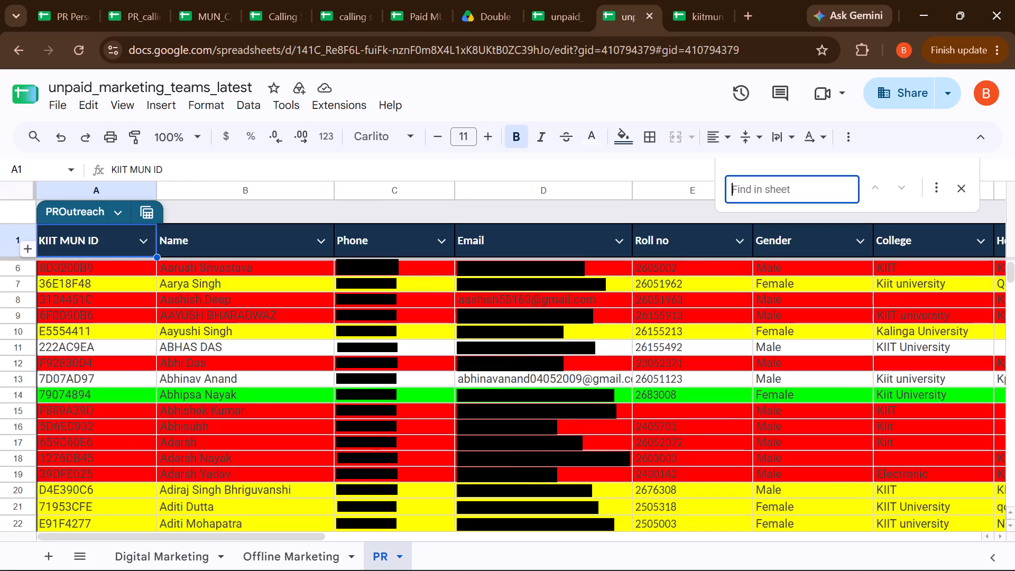
left_click(959, 188)
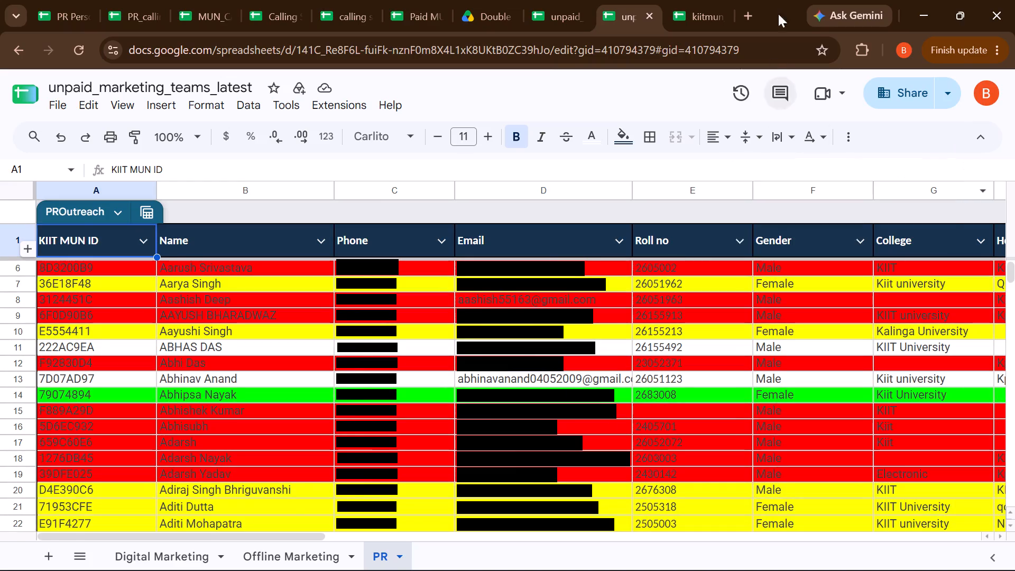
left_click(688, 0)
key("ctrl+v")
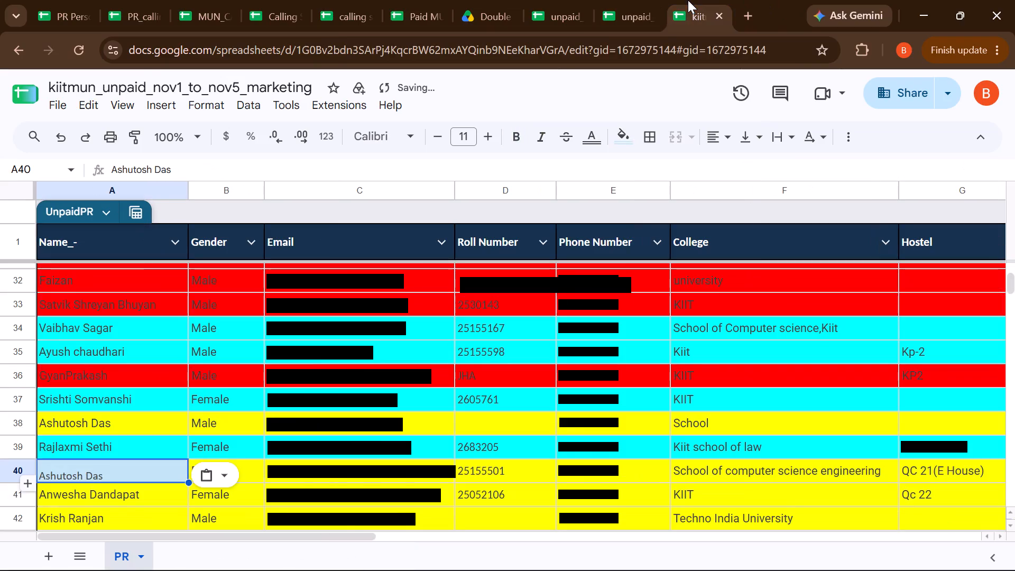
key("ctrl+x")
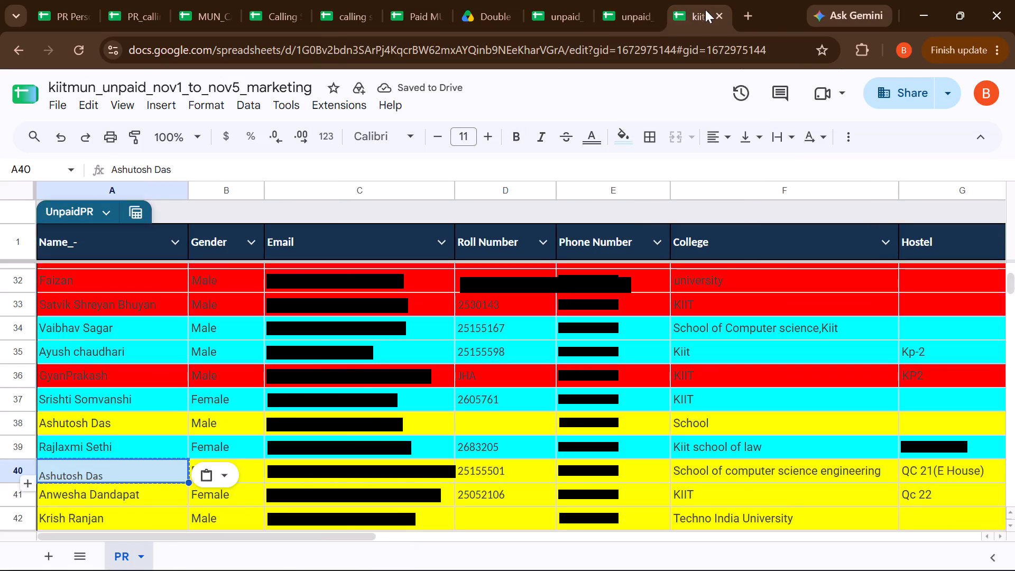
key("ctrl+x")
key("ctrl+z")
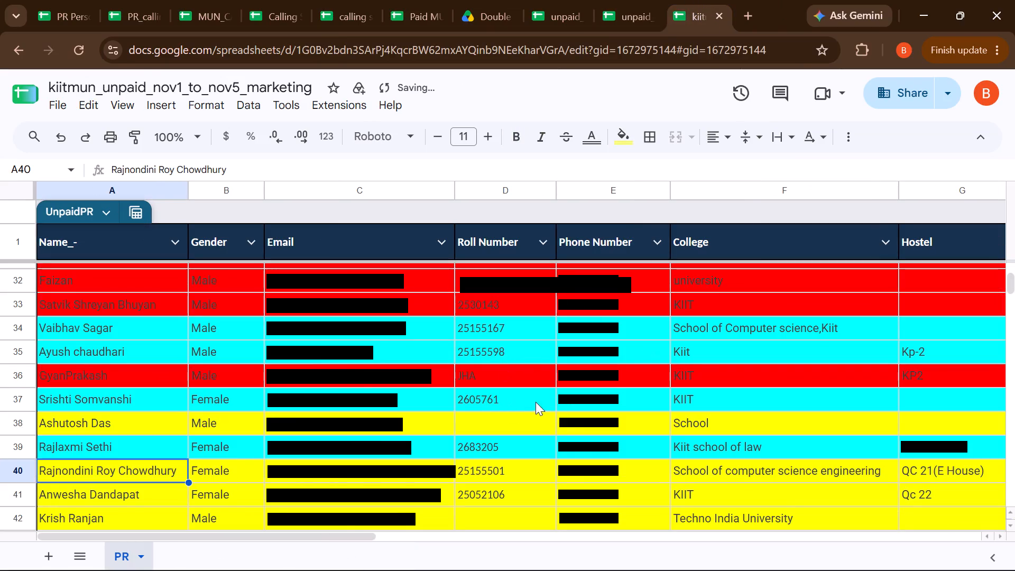
Find the copied delegate name in the PR sheet of kiitmun_unpaid_nov1_to_nov5_marketing and fill the delegate's entire row with bright green.
left_click(634, 301)
key("ctrl+f")
key("ctrl+v")
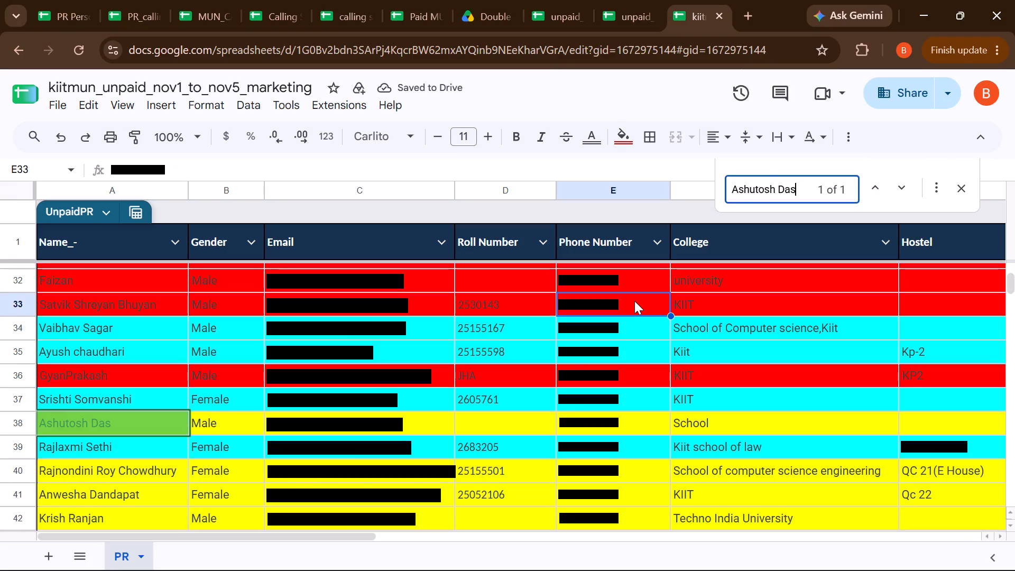
left_click(14, 425)
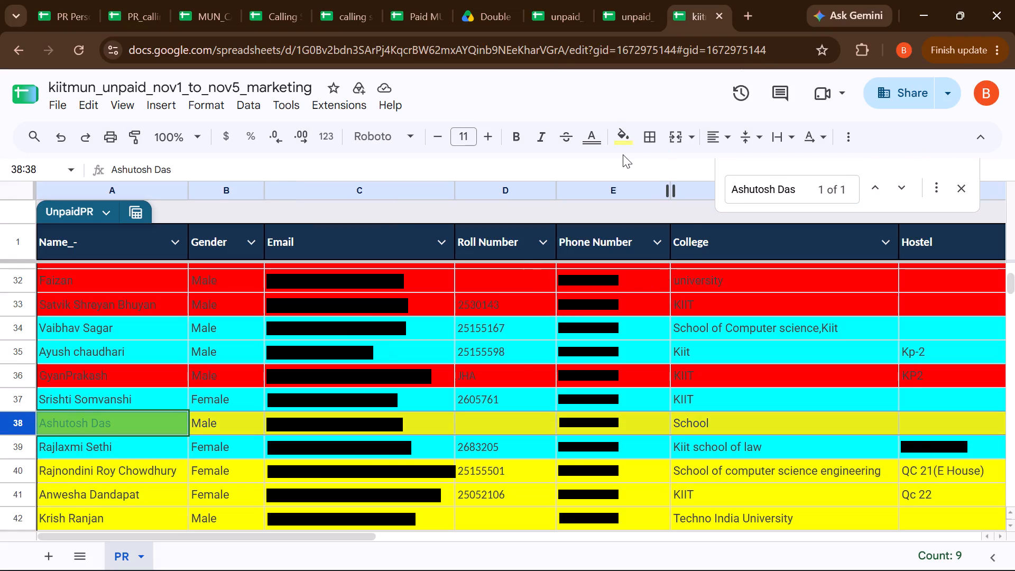
left_click(625, 130)
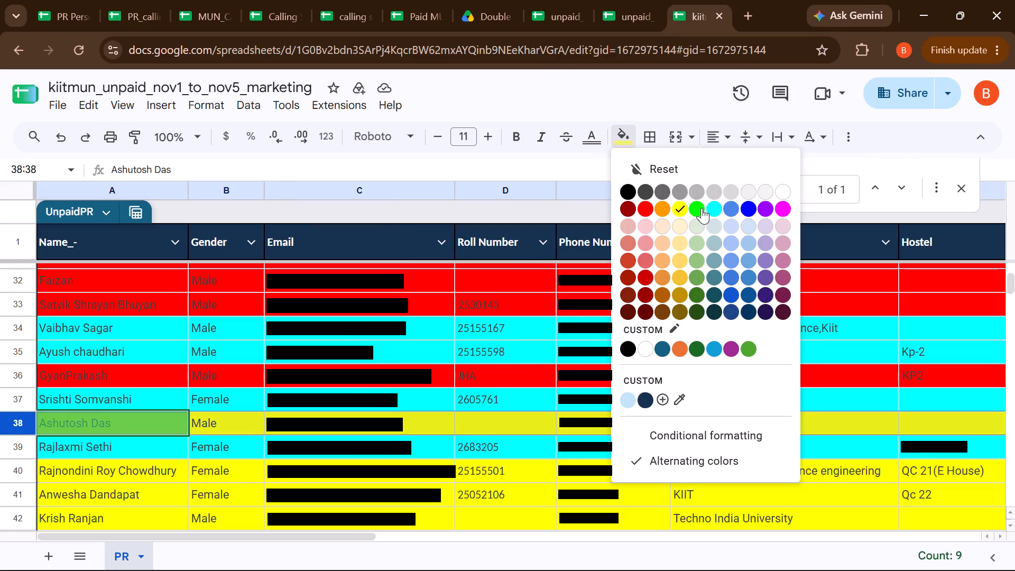
left_click(702, 208)
Replace the Remarks entry in the delegate's green row with "Paid".
key("Right")
key("Right")
key("Right")
key("Right")
key("Right")
key("Right")
key("Right")
key("Right")
key("Right")
key("Right")
key("Right")
key("Right")
key("Right")
key("Right")
key("Right")
key("Right")
key("Right")
key("Right")
key("Right")
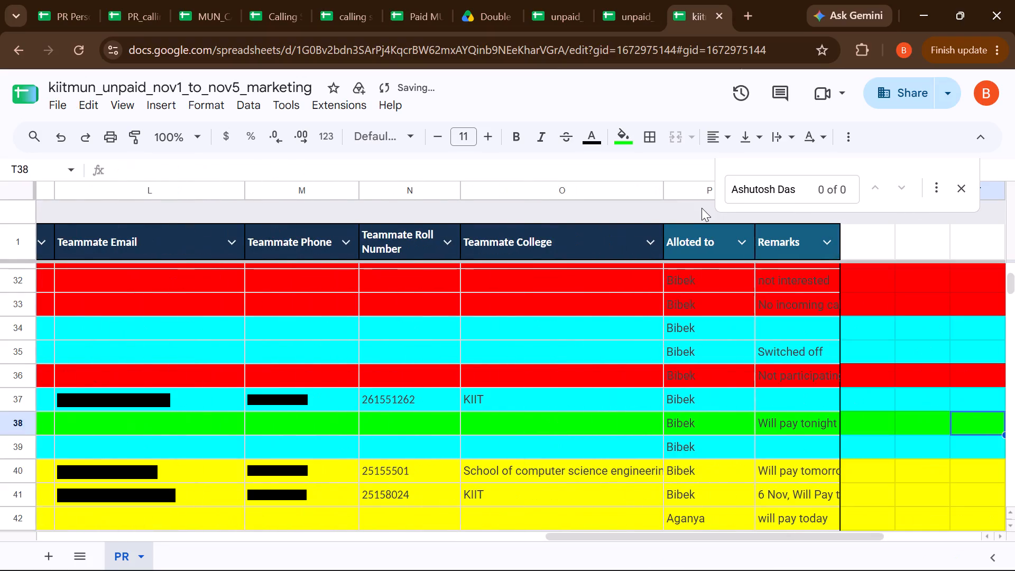
key("Left")
key("Left")
key("Left")
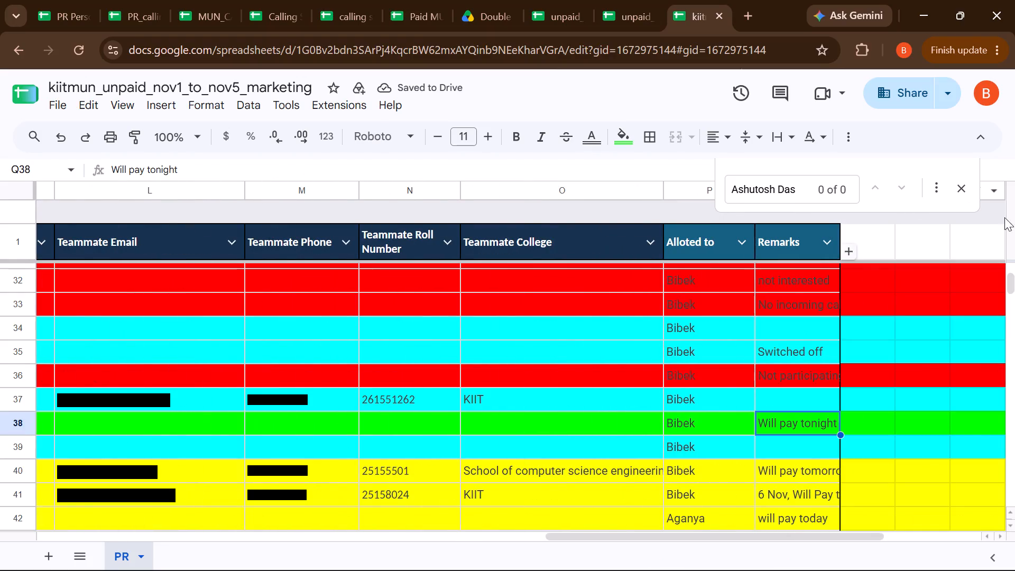
triple_click(791, 418)
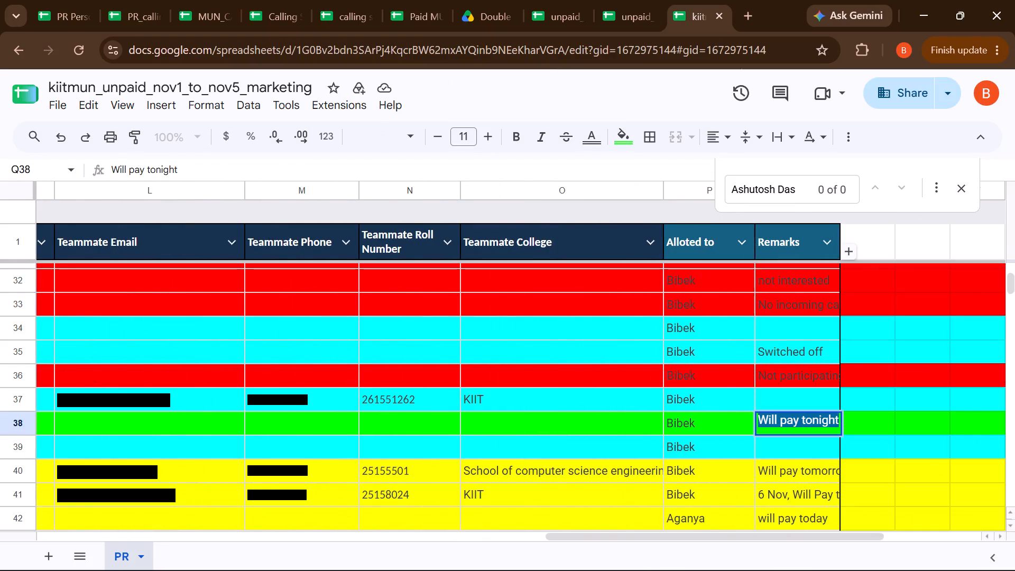
type("Paid")
key("Return")
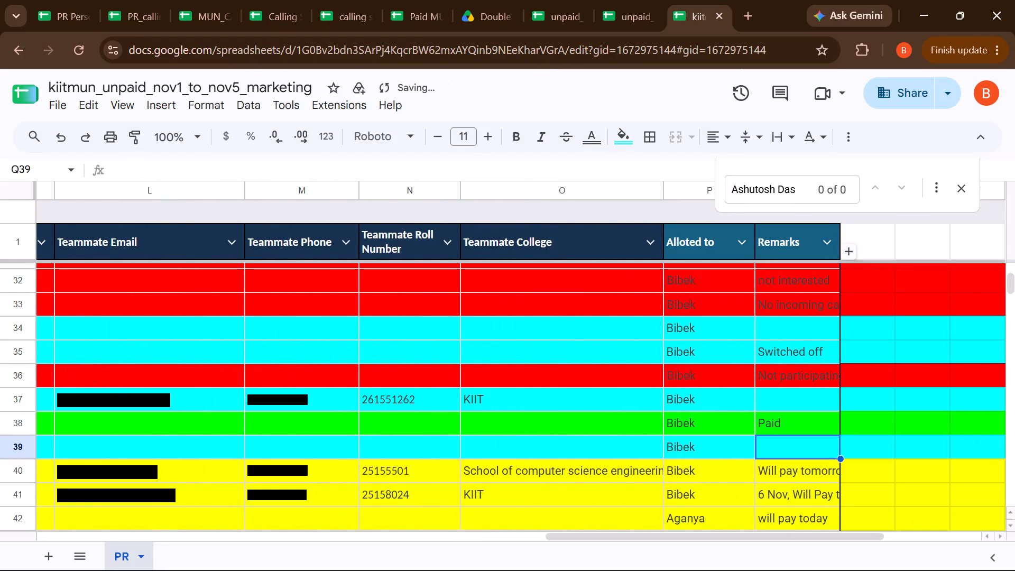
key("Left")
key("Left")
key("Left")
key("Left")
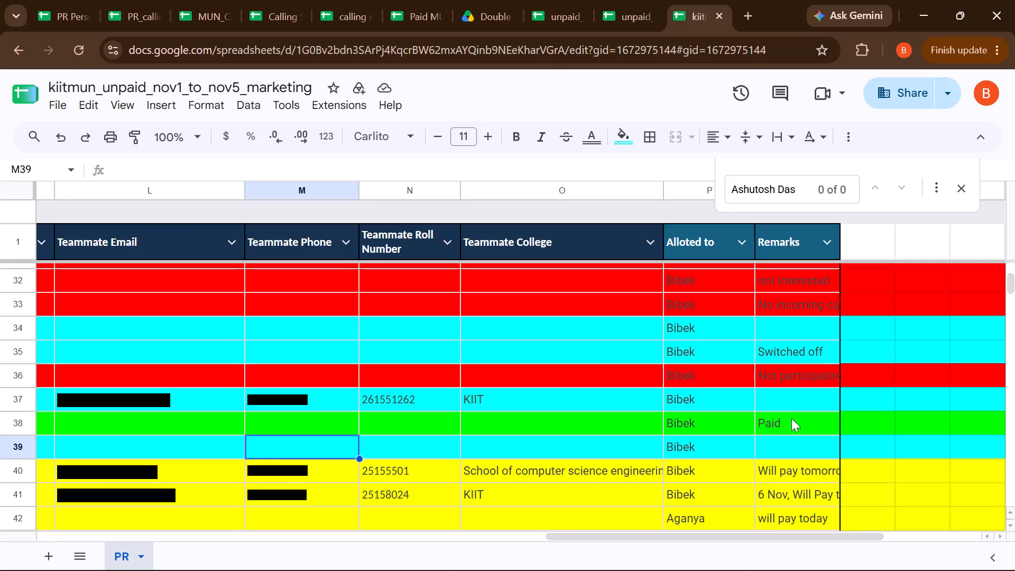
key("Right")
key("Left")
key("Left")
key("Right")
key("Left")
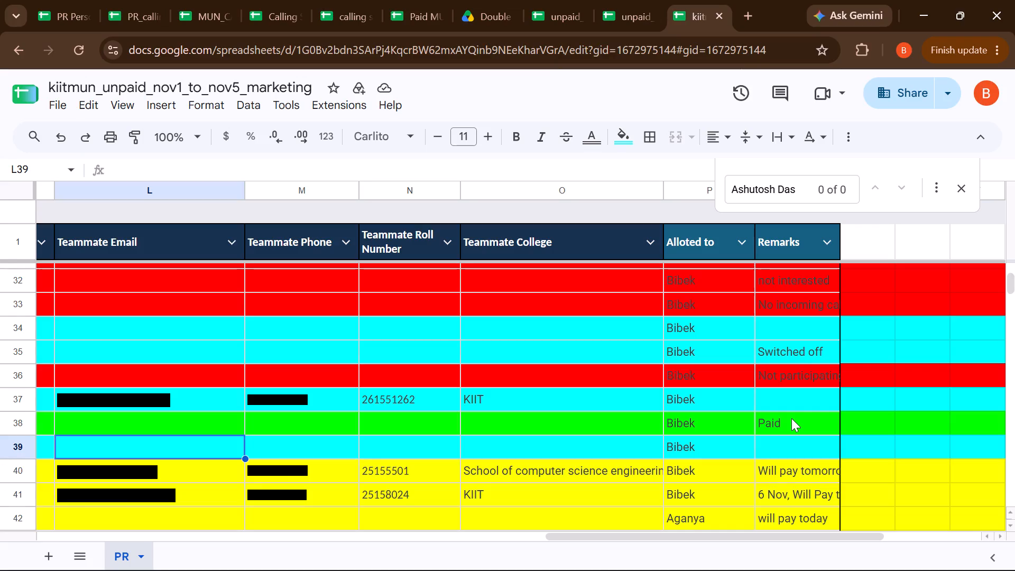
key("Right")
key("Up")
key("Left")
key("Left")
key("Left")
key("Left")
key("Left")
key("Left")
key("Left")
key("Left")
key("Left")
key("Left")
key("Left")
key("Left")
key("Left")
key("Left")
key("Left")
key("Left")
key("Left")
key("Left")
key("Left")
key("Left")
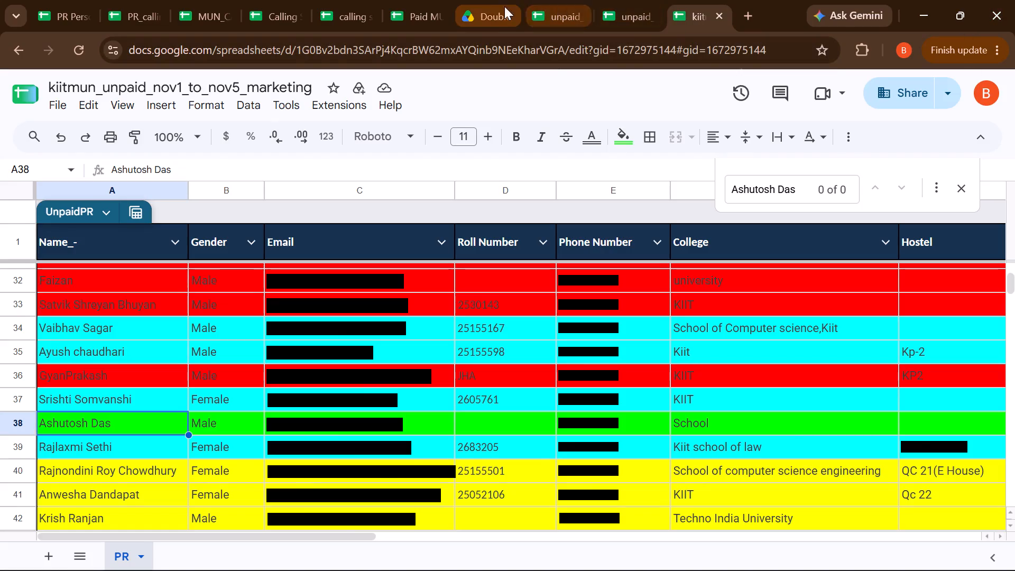
Return to the PAID sheet of Paid MUN, select the latest delegate's name and review the list from its start.
left_click(481, 3)
left_click(557, 0)
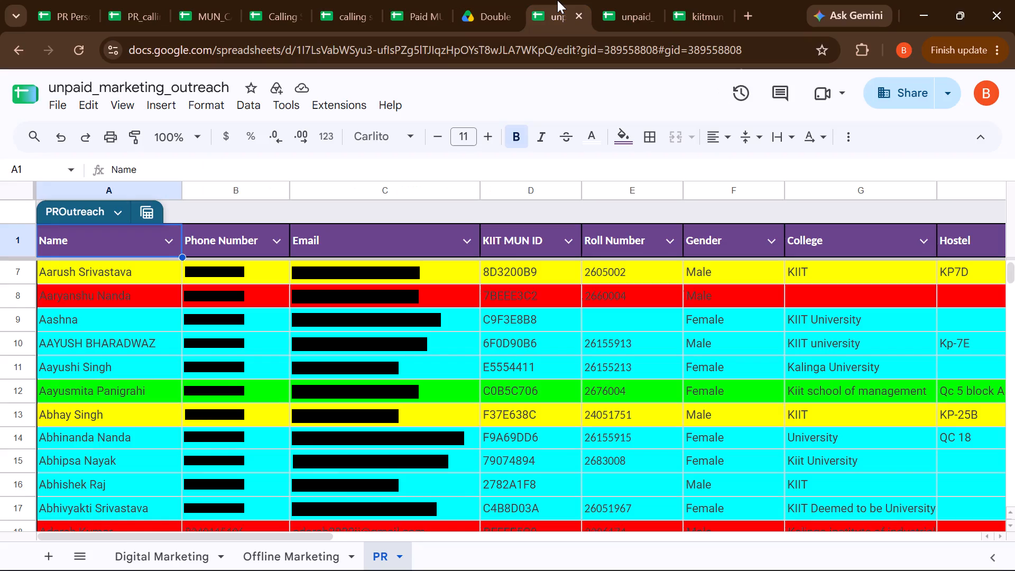
left_click(420, 0)
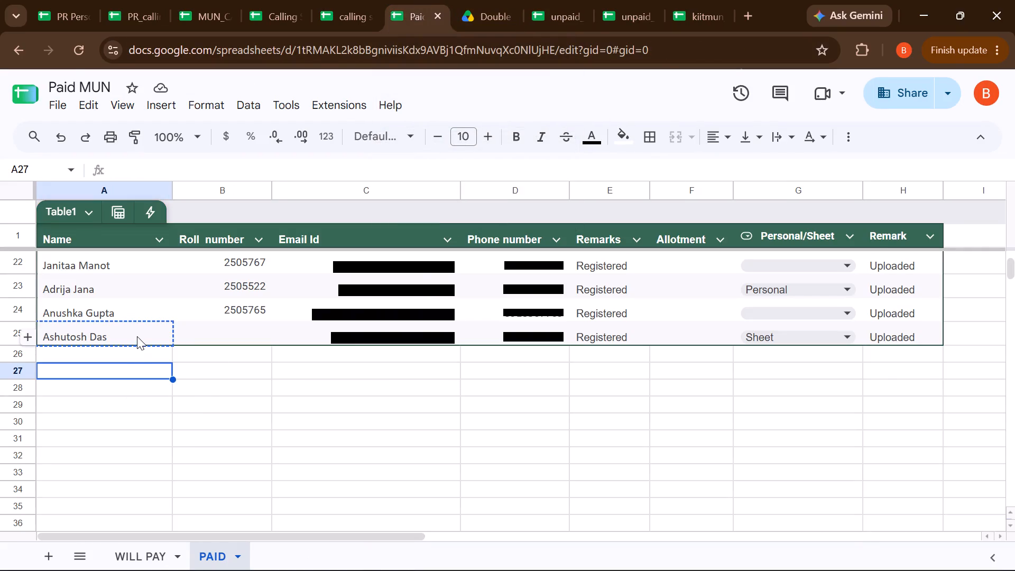
left_click(137, 336)
scroll(137, 336, "up", 13)
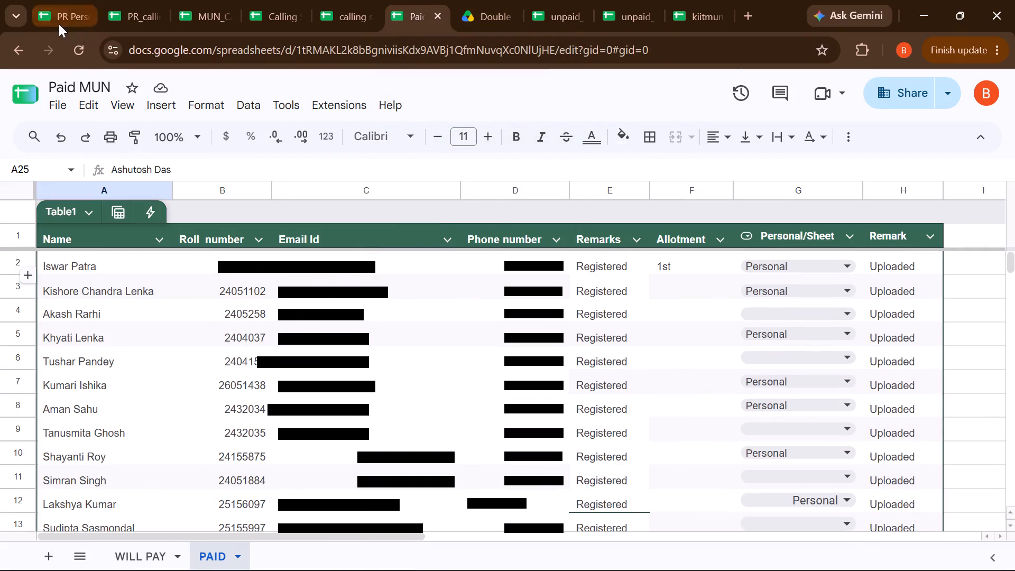
In the Bibek sheet of PR Personal Reg '26, move the delegate entry in row 6 to the empty row 30.
left_click(61, 13)
scroll(182, 352, "up", 2)
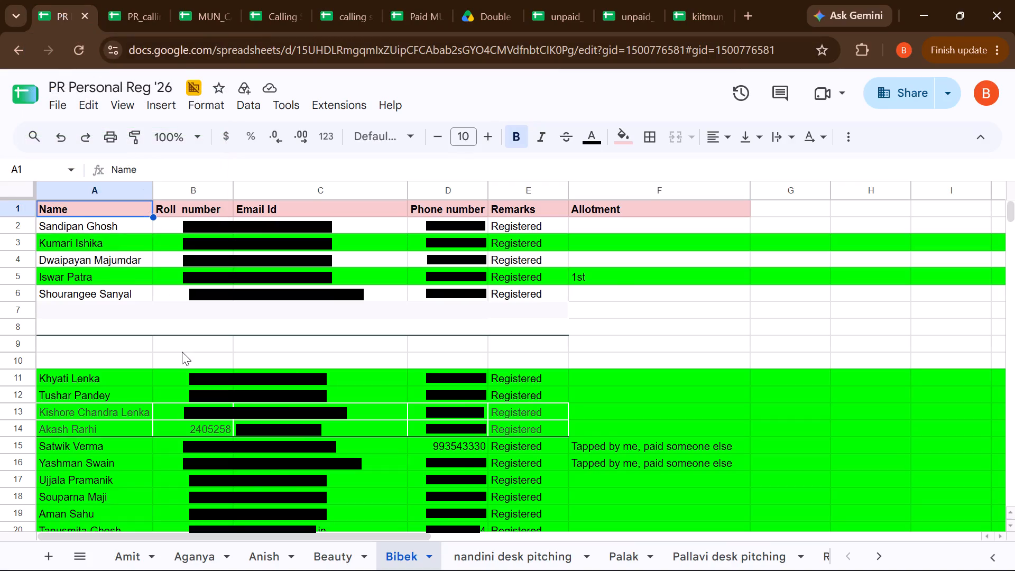
left_click(123, 0)
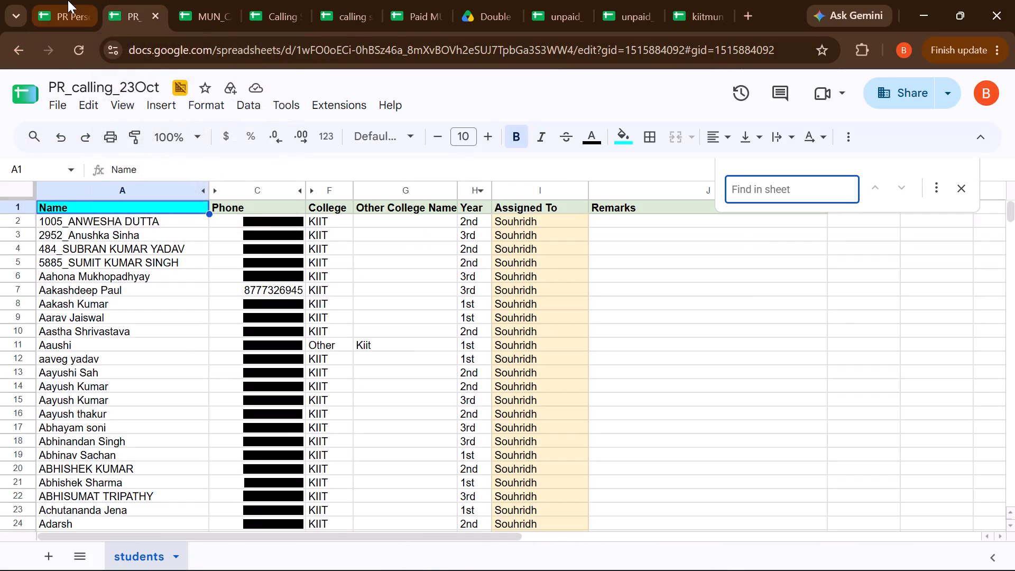
left_click(68, 0)
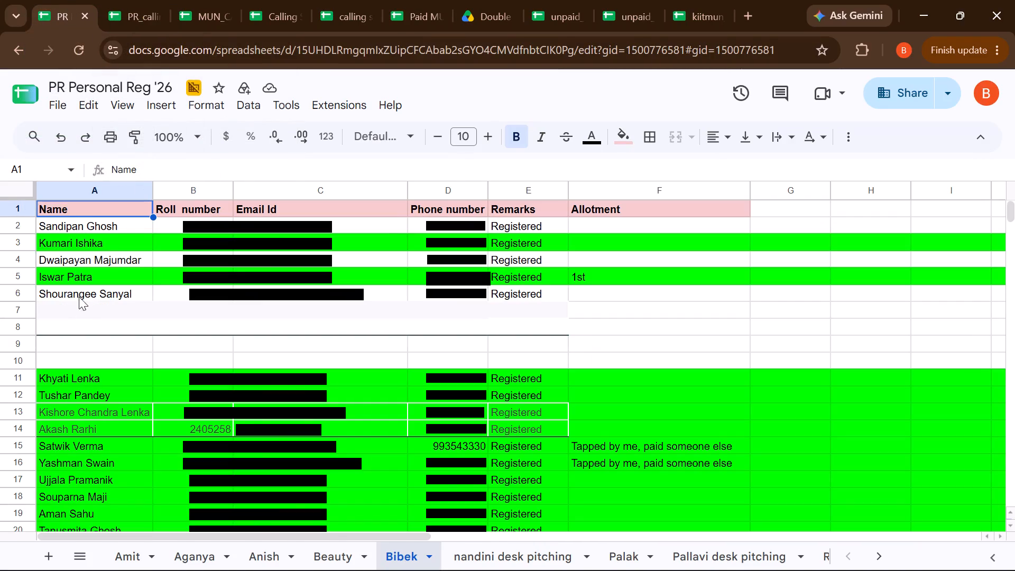
left_click_drag(80, 290, 582, 297)
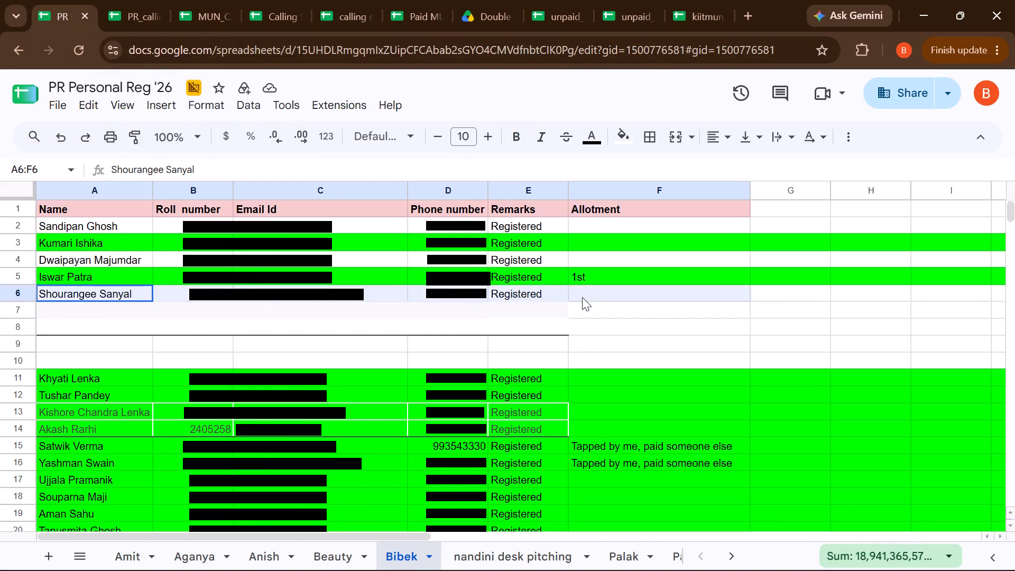
left_click_drag(582, 297, 591, 297)
key("ctrl+x")
scroll(591, 297, "down", 4)
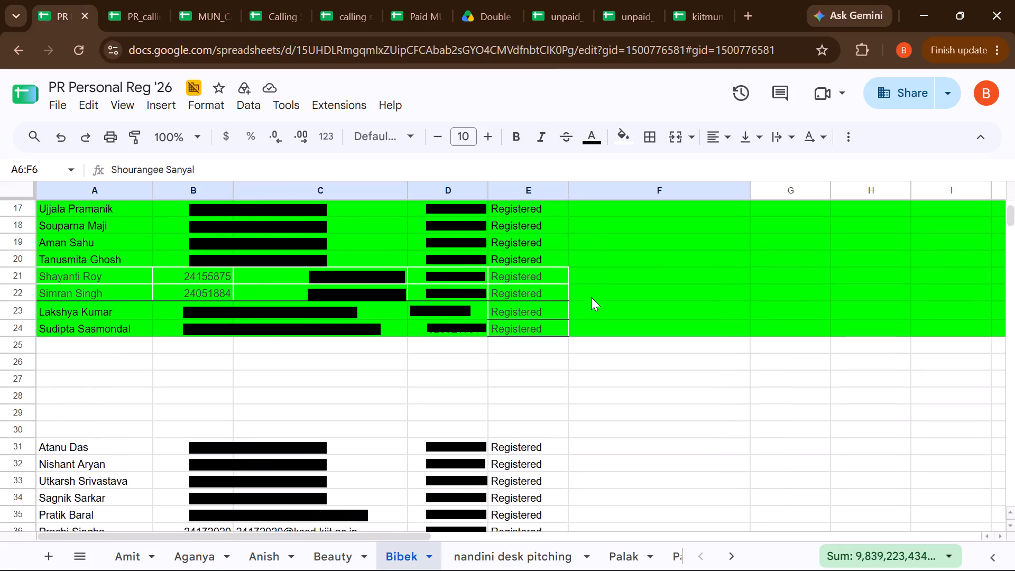
left_click(80, 430)
key("ctrl+v")
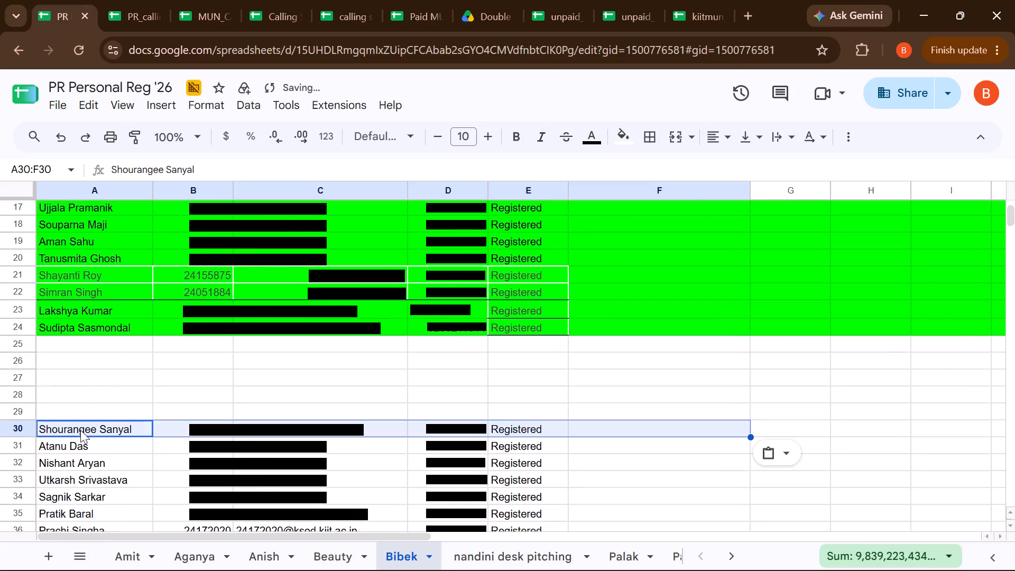
Move the uncoloured delegate entry in row 4, from Name through Remarks, to the empty row 29.
scroll(80, 430, "up", 4)
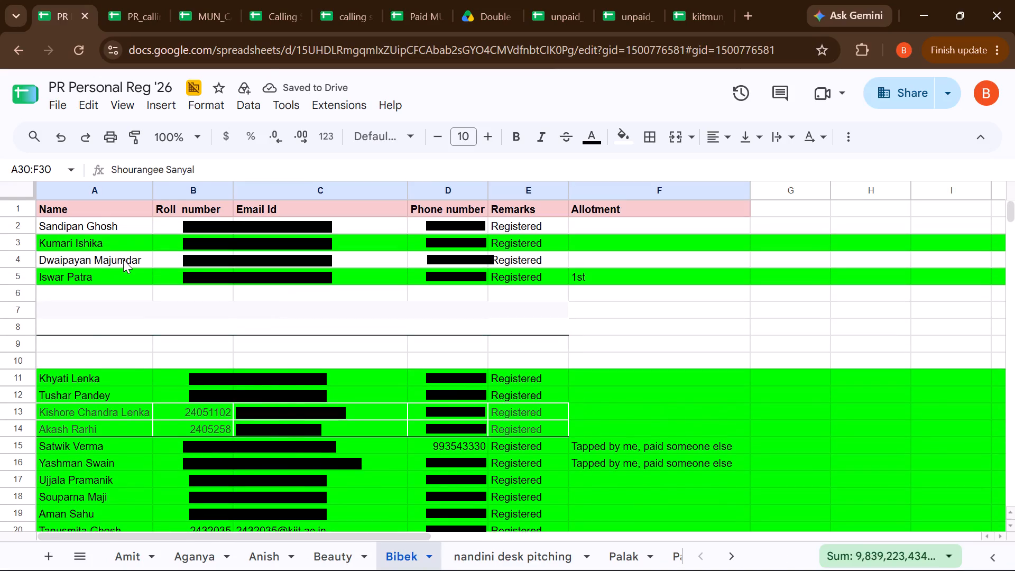
left_click_drag(123, 260, 551, 257)
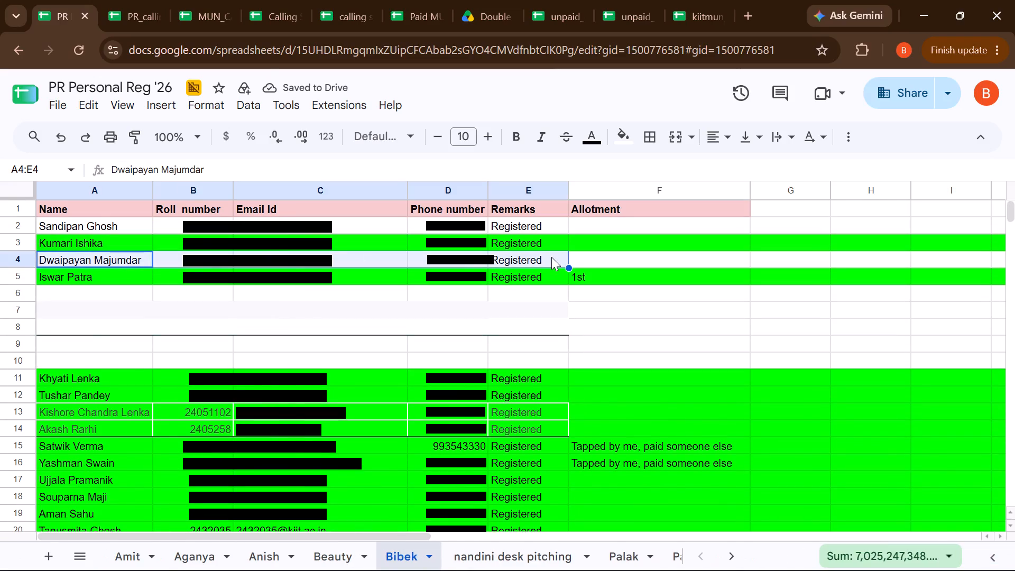
key("ctrl+x")
scroll(551, 257, "down", 3)
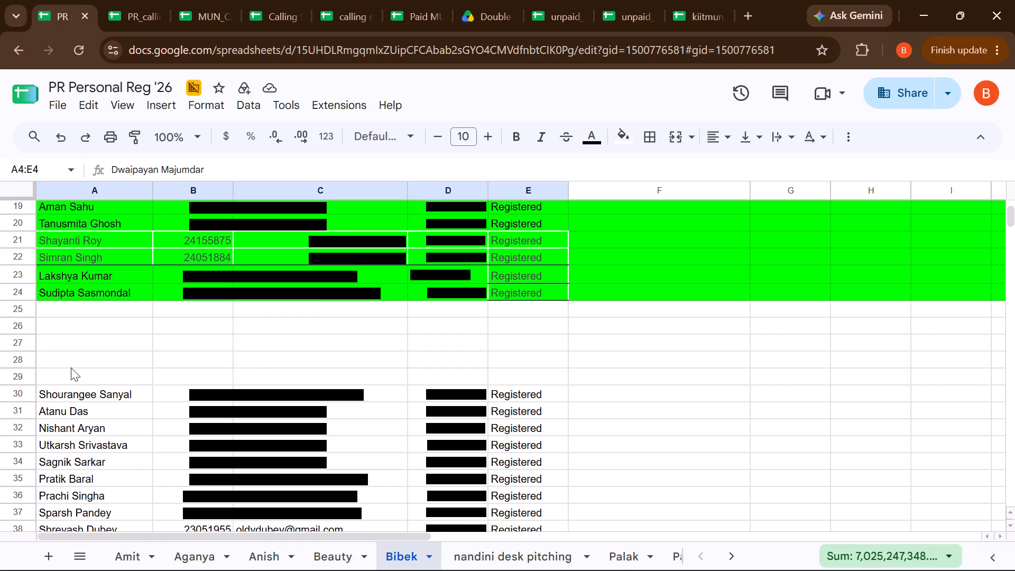
left_click(72, 375)
key("ctrl+v")
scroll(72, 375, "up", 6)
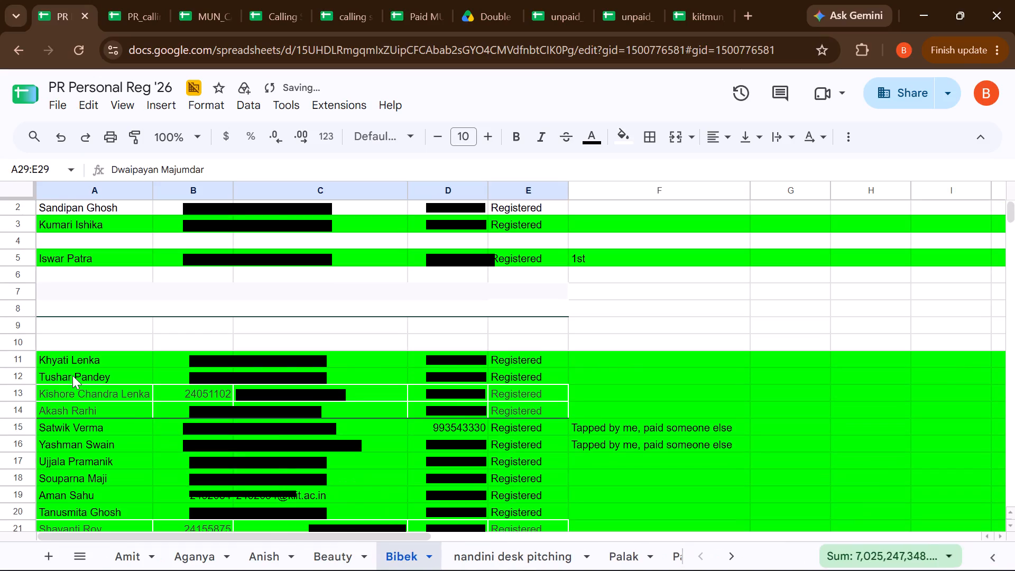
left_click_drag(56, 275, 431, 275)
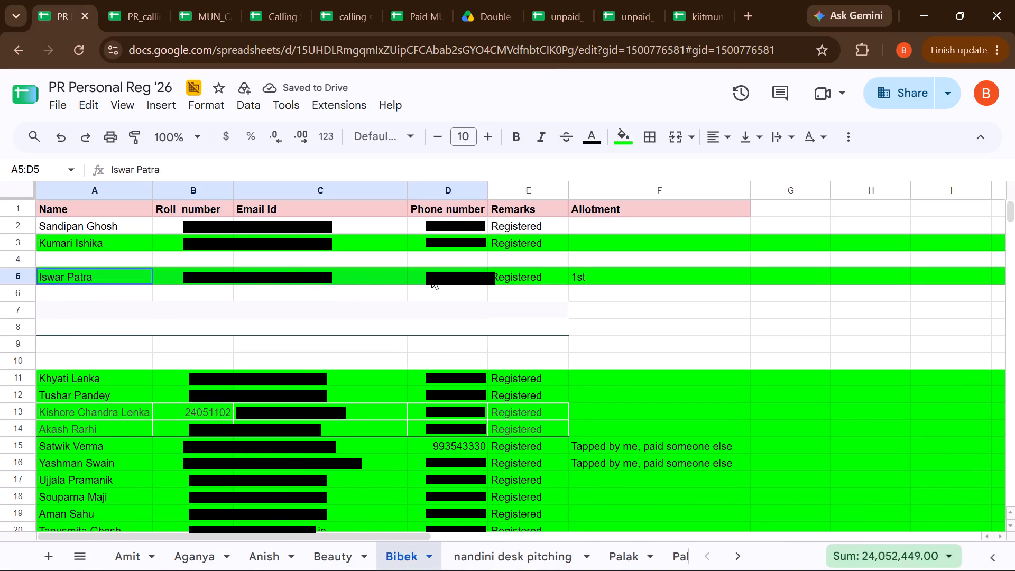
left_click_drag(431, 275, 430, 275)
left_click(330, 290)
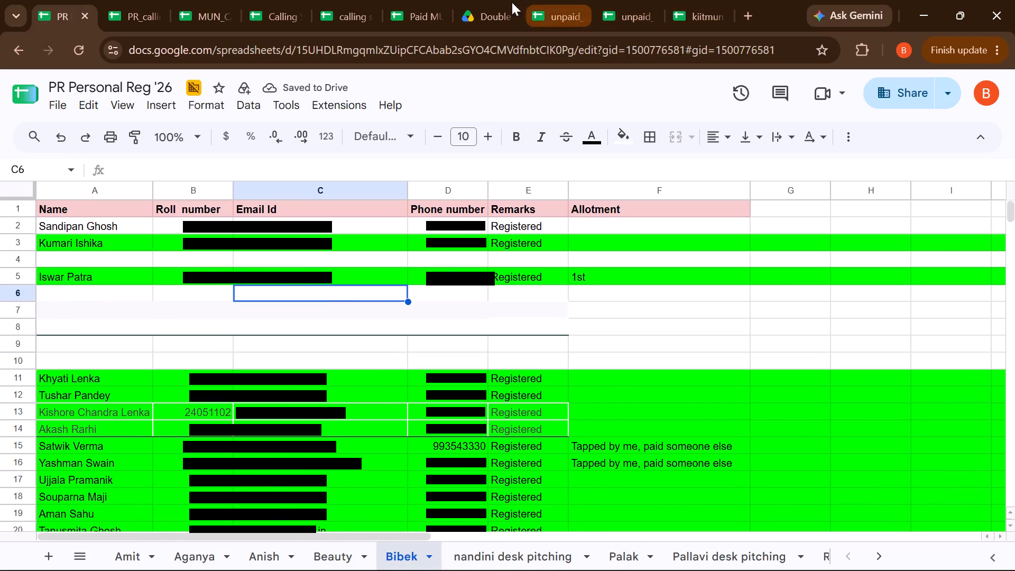
Place the PR Personal Reg '26 browser tab directly after Paid MUN and switch between the two spreadsheets.
left_click_drag(64, 7, 102, 4)
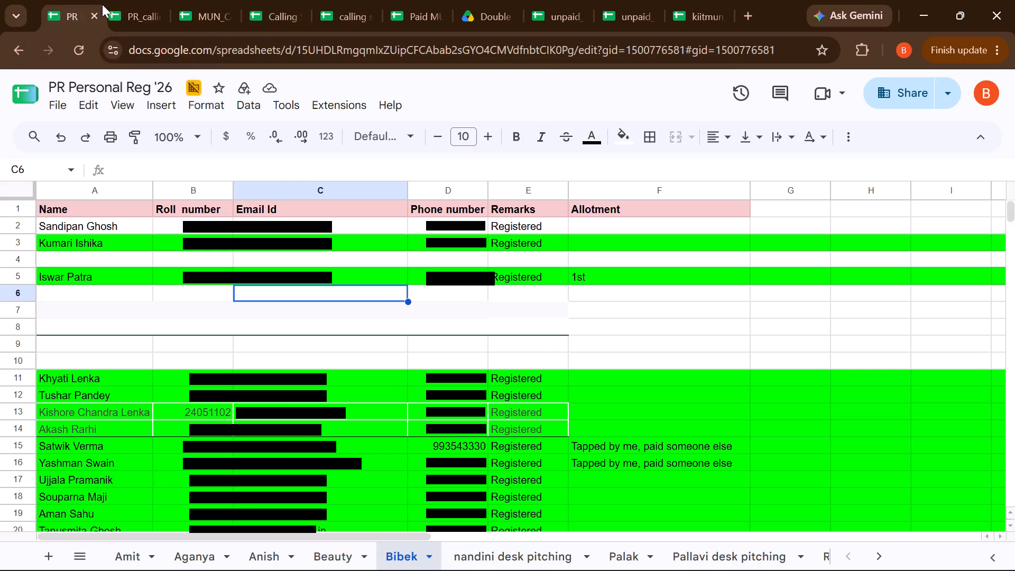
left_click_drag(102, 4, 396, 0)
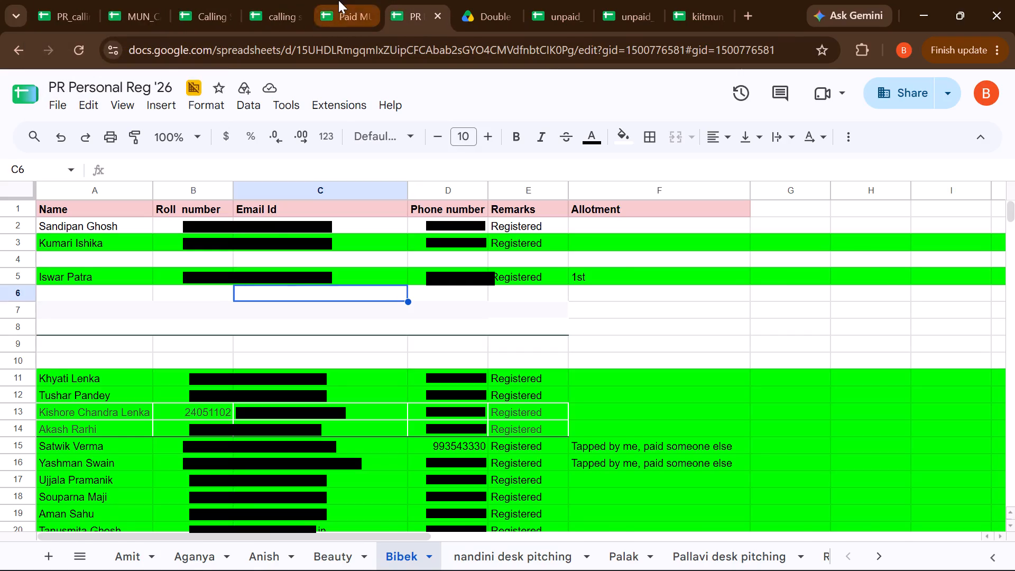
left_click(338, 0)
left_click(417, 8)
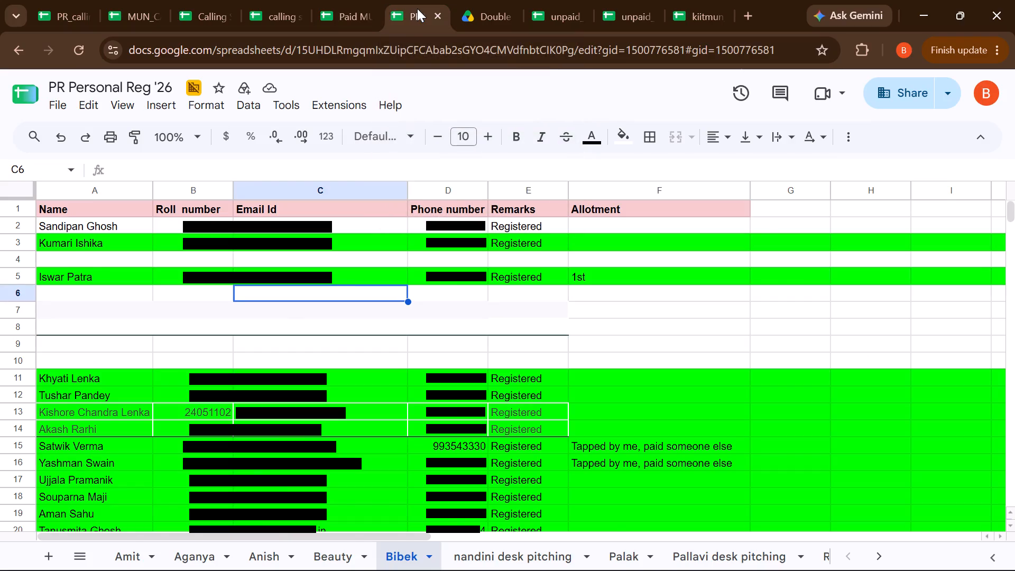
left_click(355, 0)
left_click(407, 1)
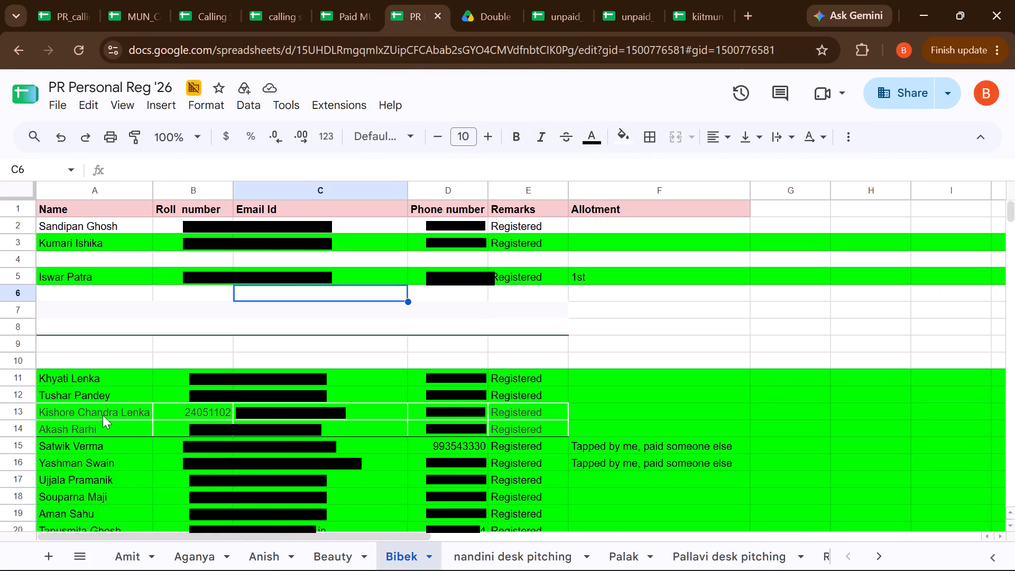
Recolour the entire row 5, the delegate with the "1st" allotment, from bright green to a medium muted green fill.
left_click_drag(95, 270, 164, 270)
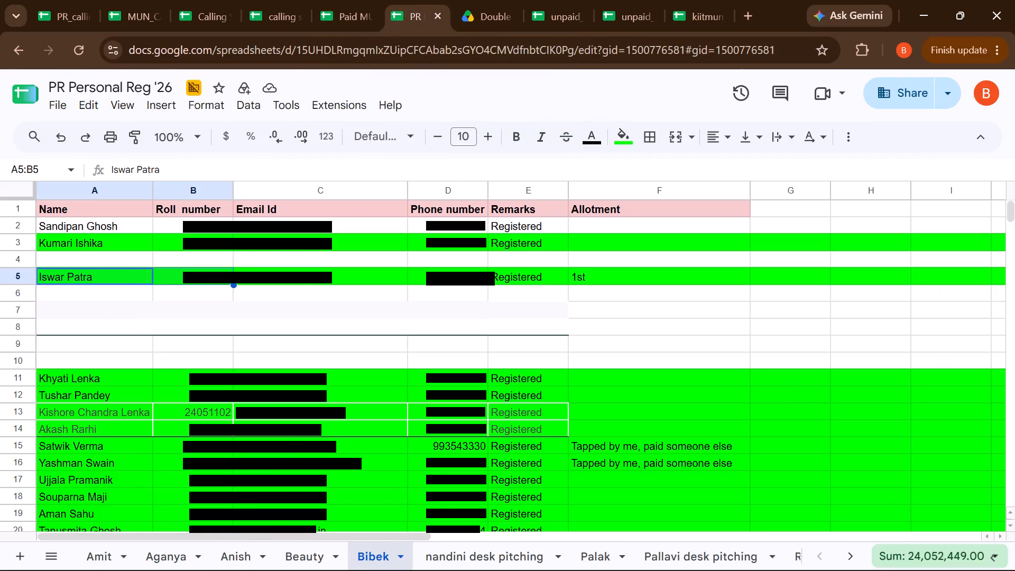
left_click(20, 273)
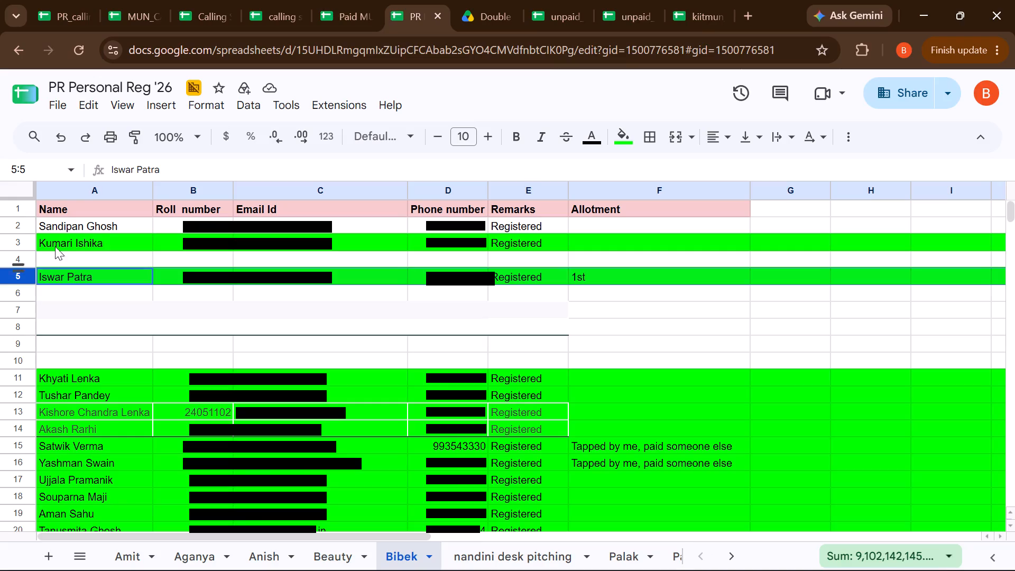
left_click(616, 137)
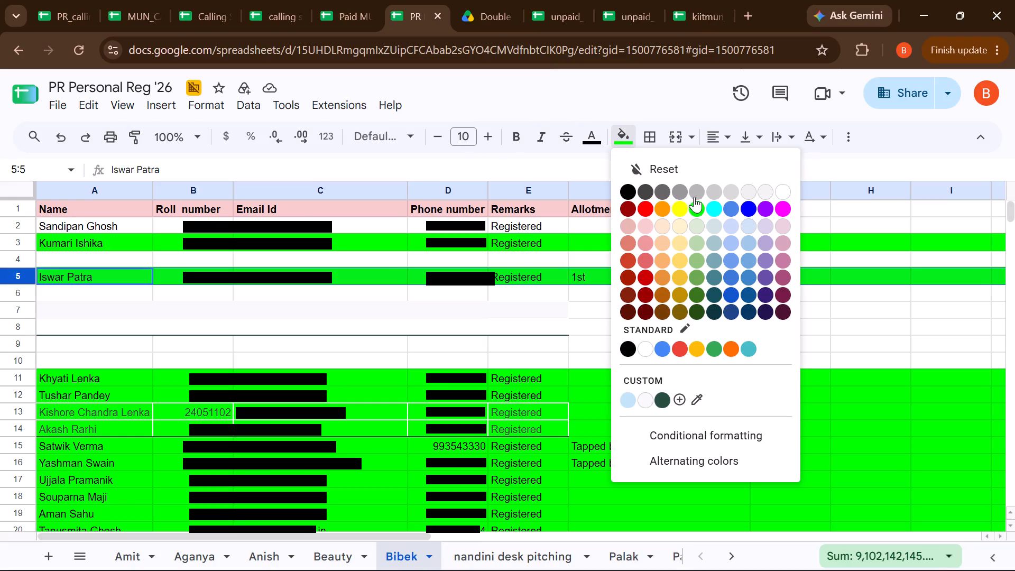
left_click(697, 279)
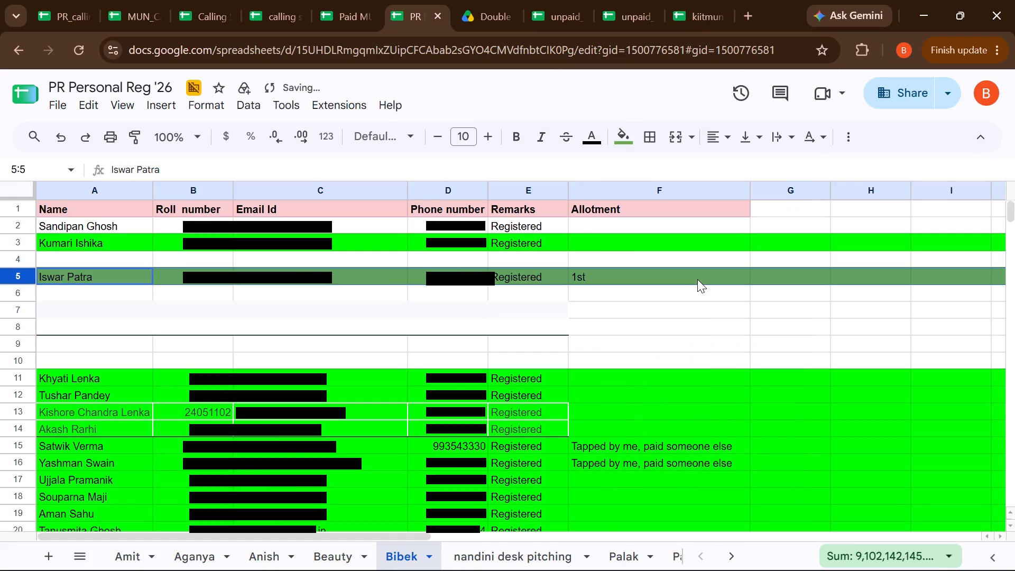
right_click(253, 382)
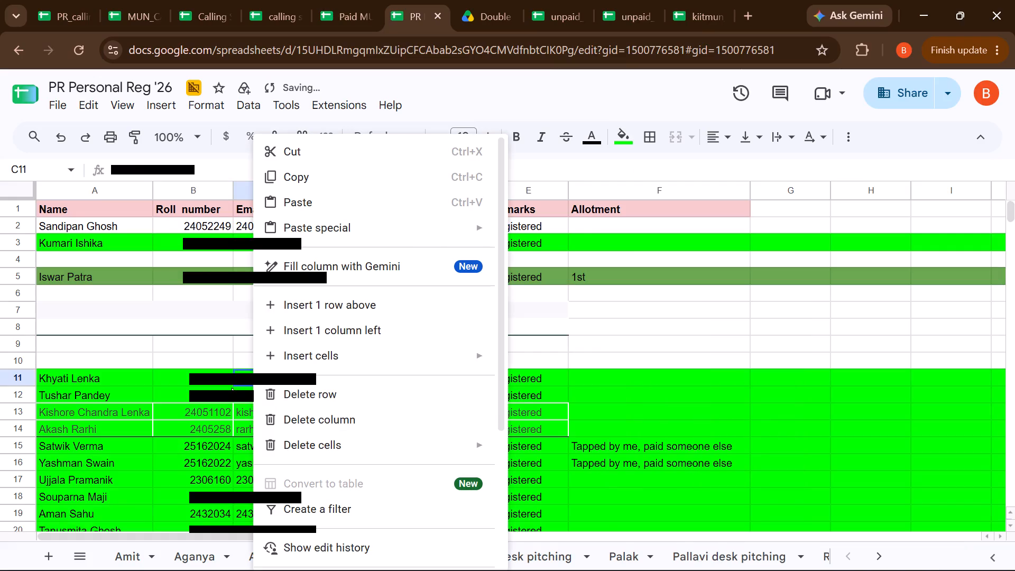
left_click_drag(217, 564, 212, 484)
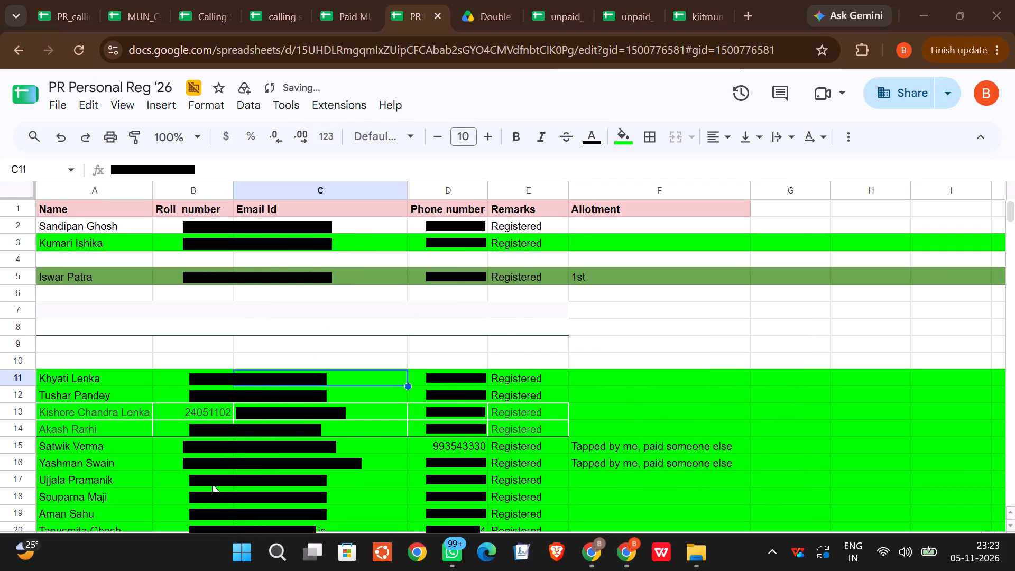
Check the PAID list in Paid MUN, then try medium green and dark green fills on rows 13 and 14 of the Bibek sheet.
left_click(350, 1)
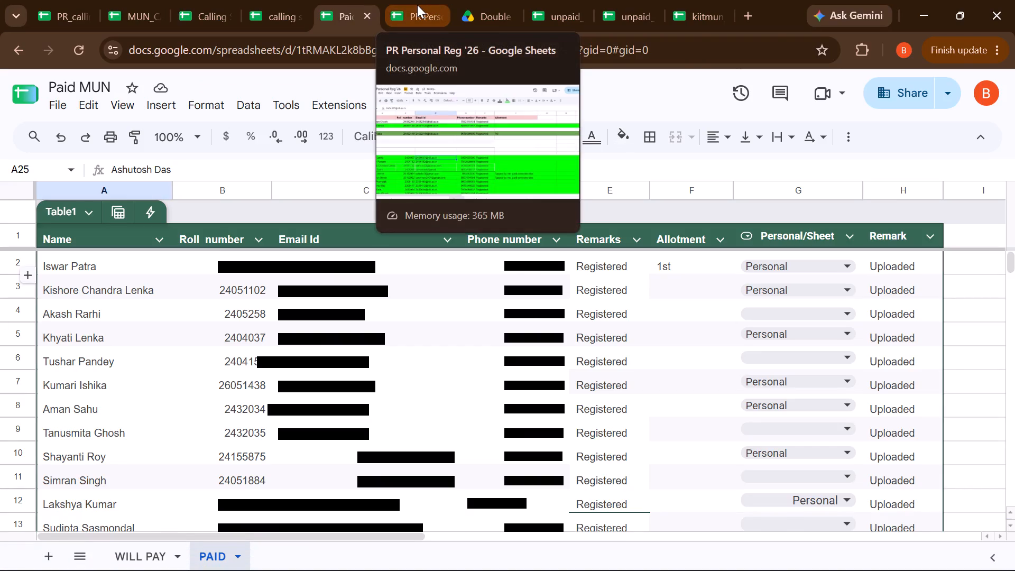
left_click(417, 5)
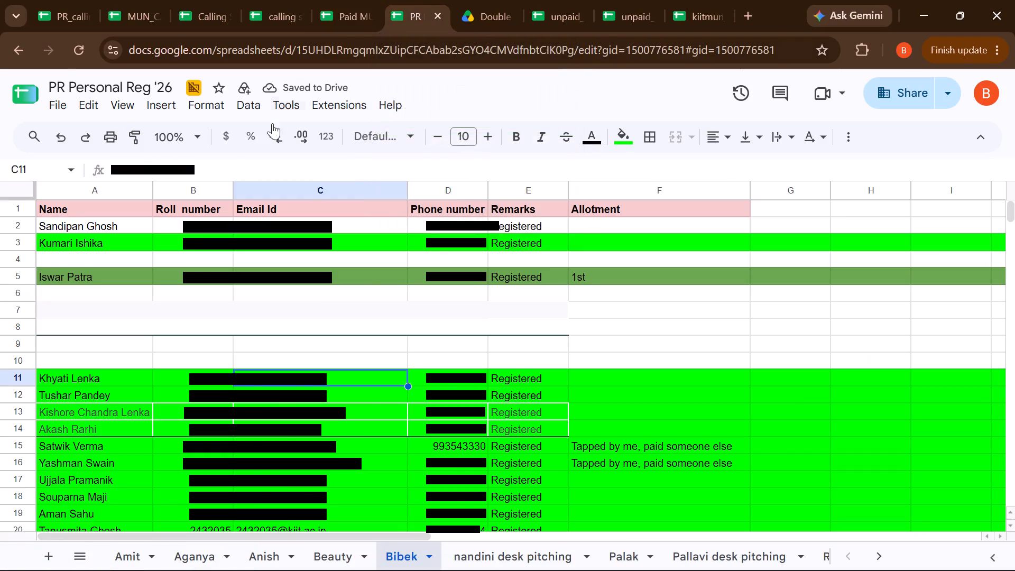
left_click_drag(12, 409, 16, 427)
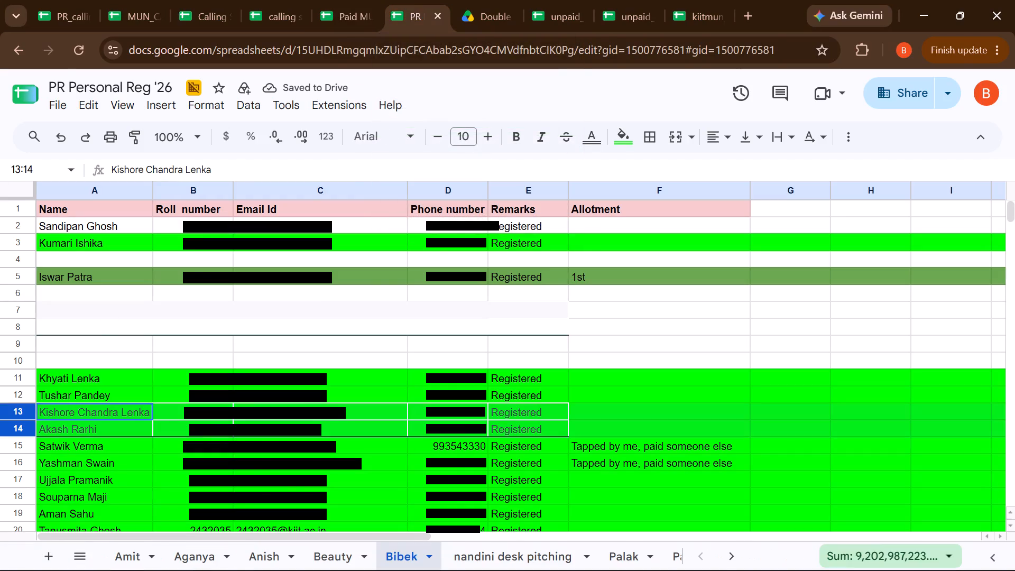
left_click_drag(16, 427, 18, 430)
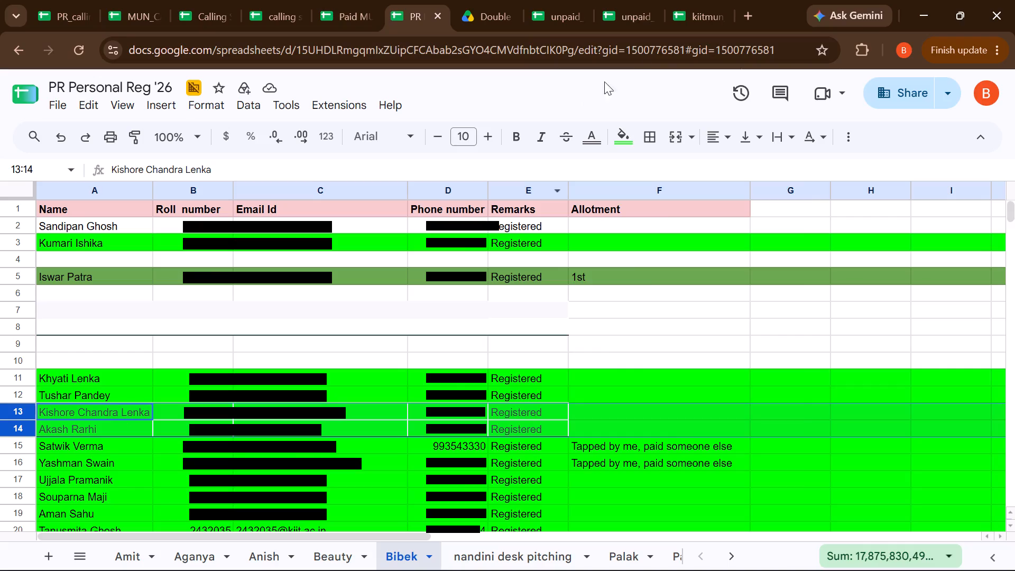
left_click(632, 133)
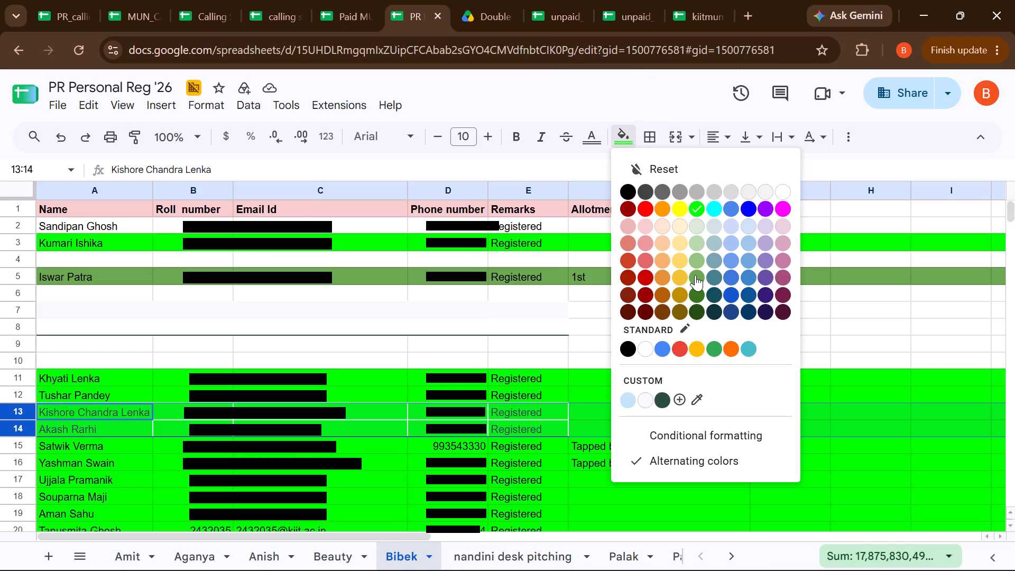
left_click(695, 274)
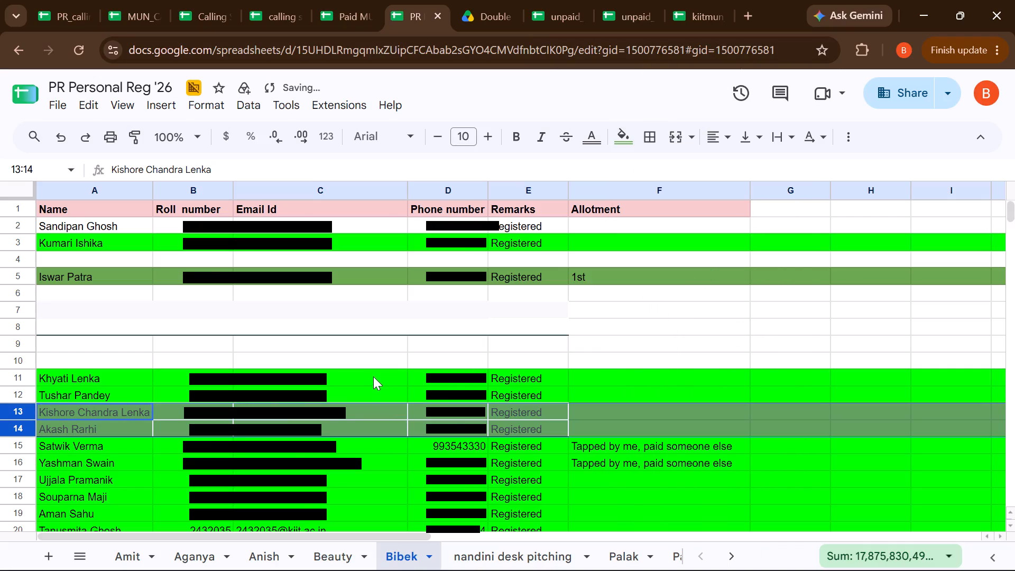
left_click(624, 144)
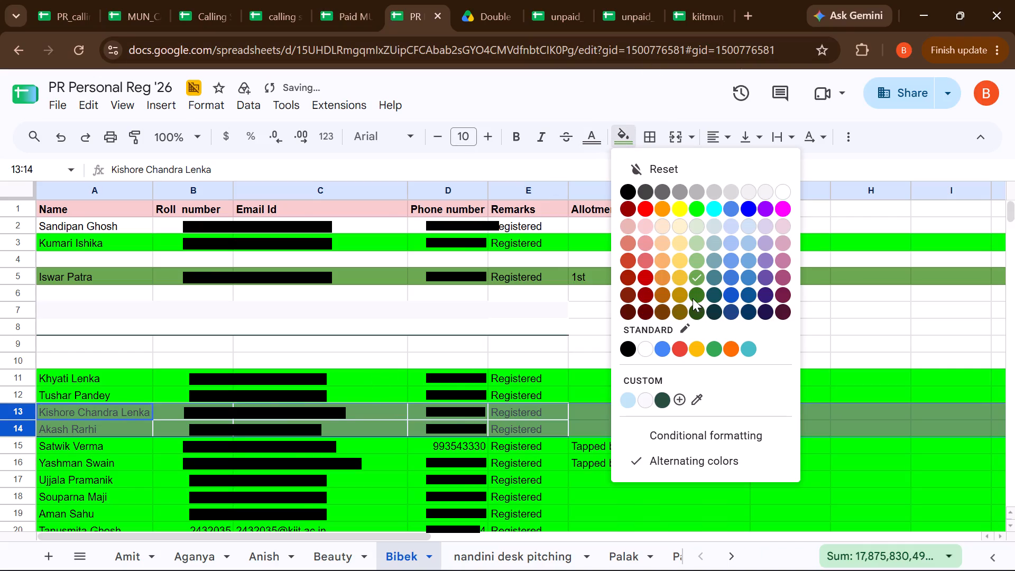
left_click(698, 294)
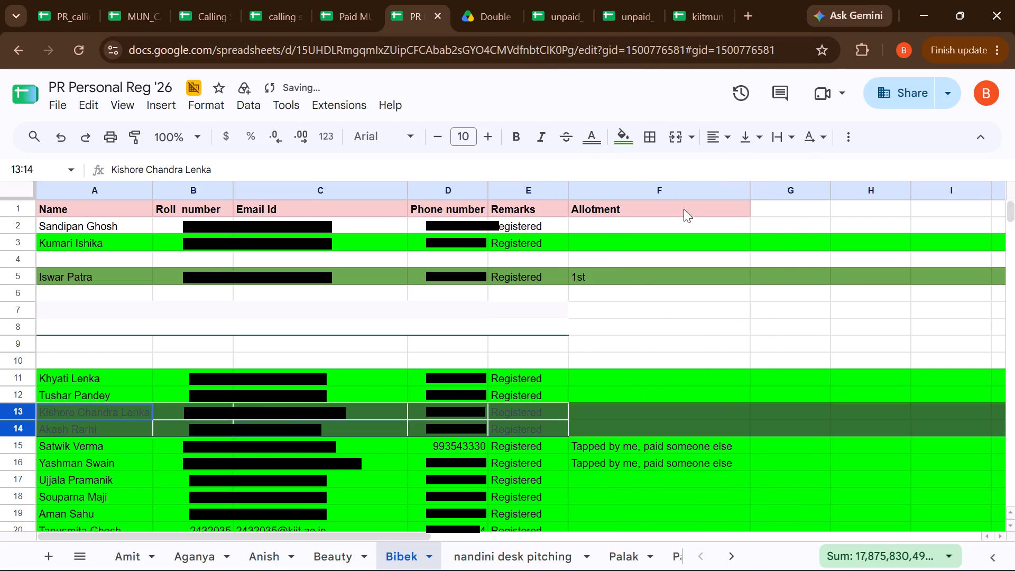
Set the text colour of rows 13 and 14 to black.
left_click(596, 137)
double_click(596, 137)
left_click(602, 192)
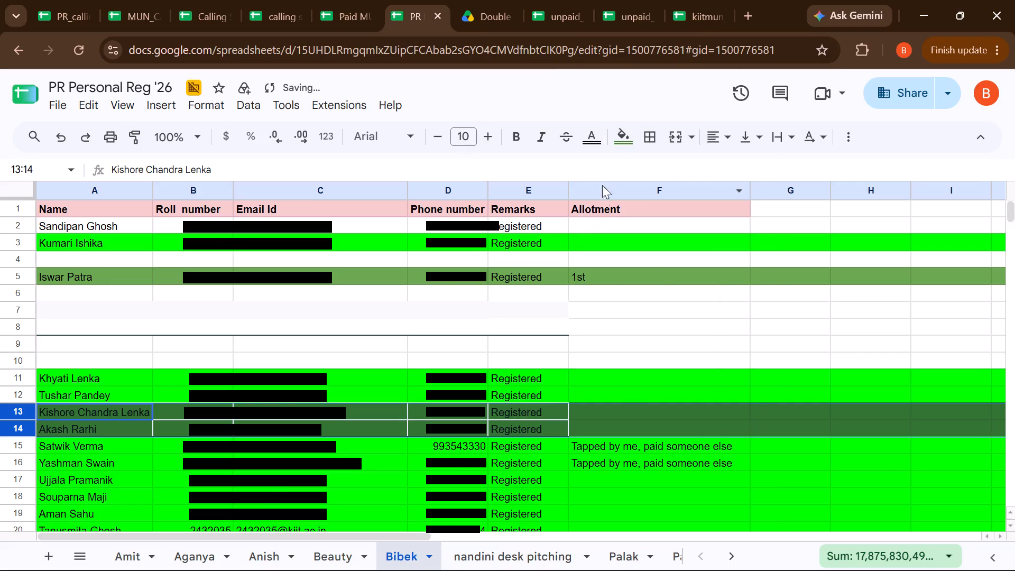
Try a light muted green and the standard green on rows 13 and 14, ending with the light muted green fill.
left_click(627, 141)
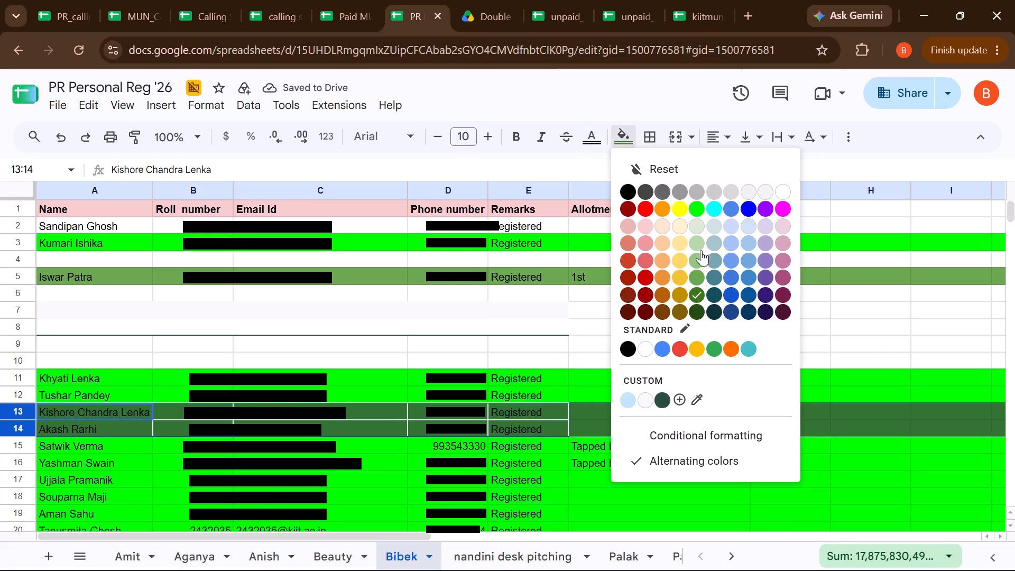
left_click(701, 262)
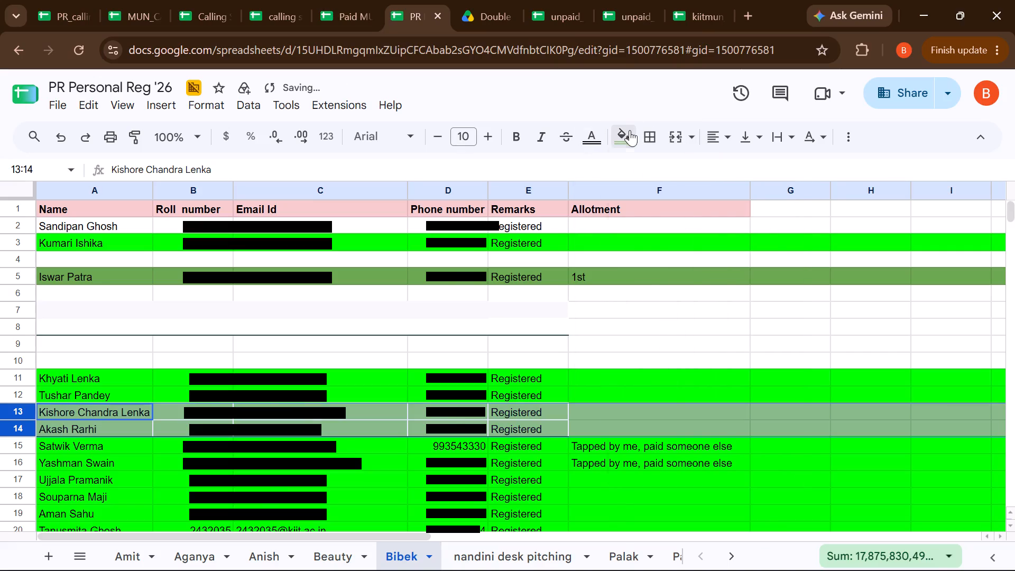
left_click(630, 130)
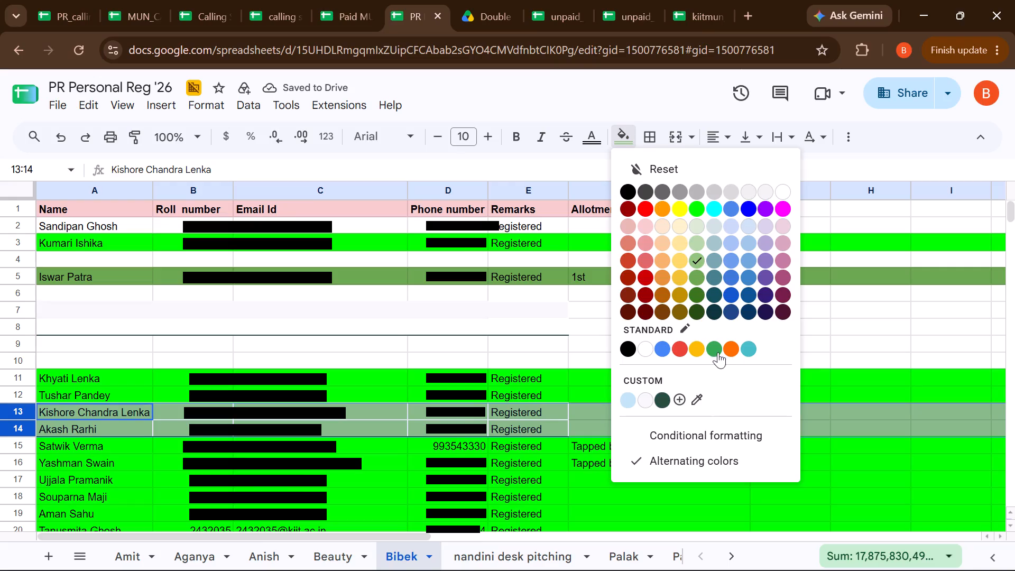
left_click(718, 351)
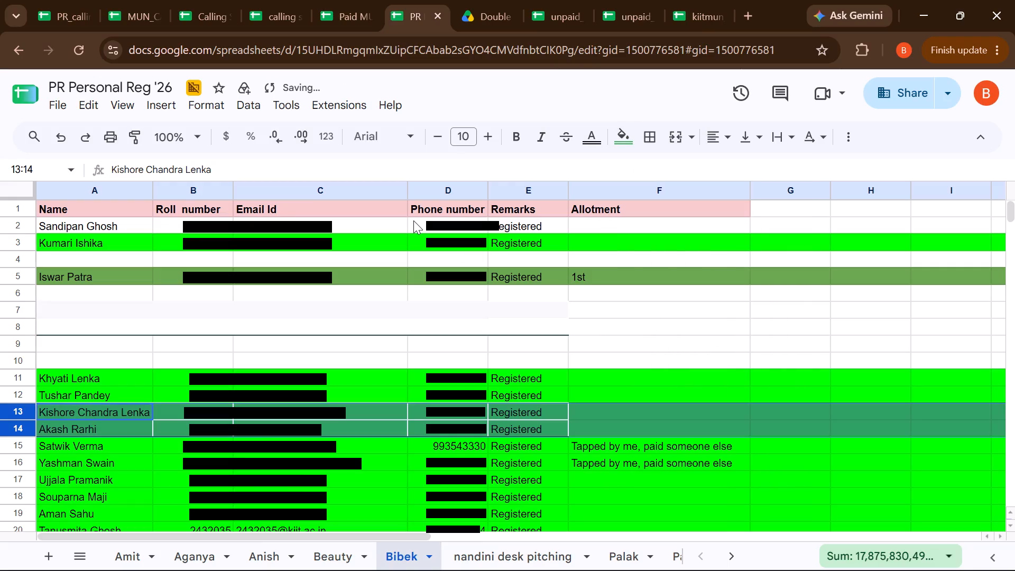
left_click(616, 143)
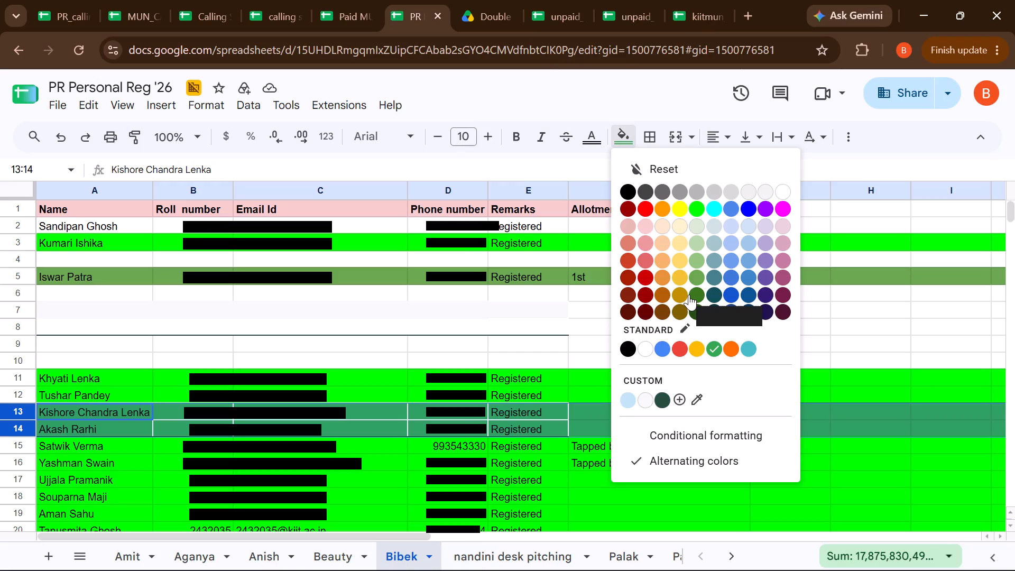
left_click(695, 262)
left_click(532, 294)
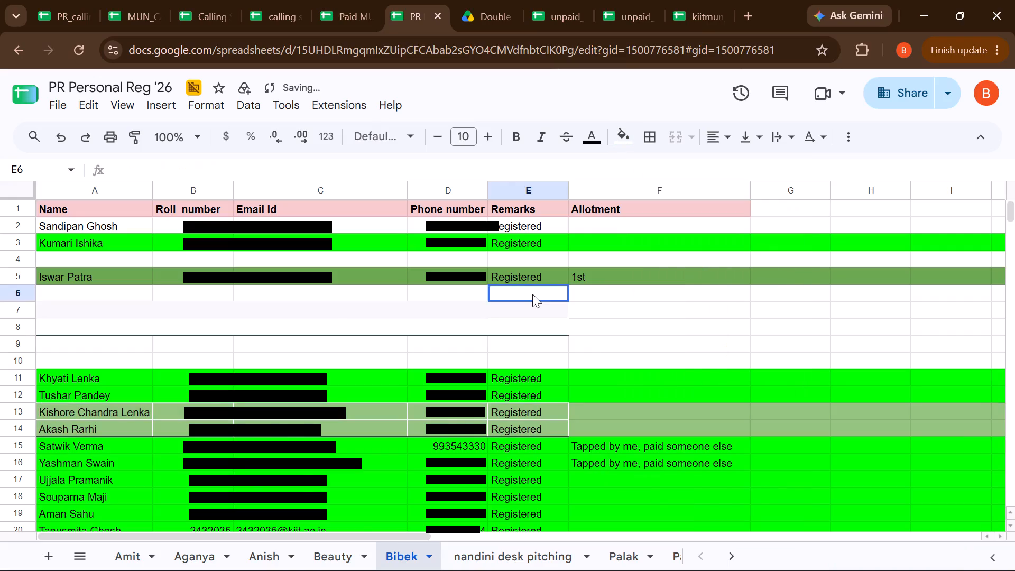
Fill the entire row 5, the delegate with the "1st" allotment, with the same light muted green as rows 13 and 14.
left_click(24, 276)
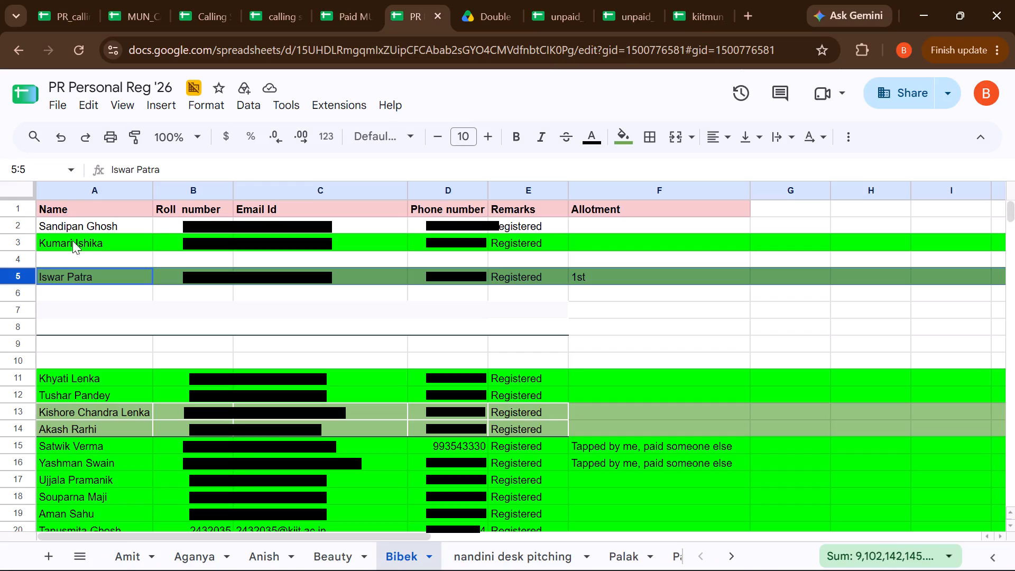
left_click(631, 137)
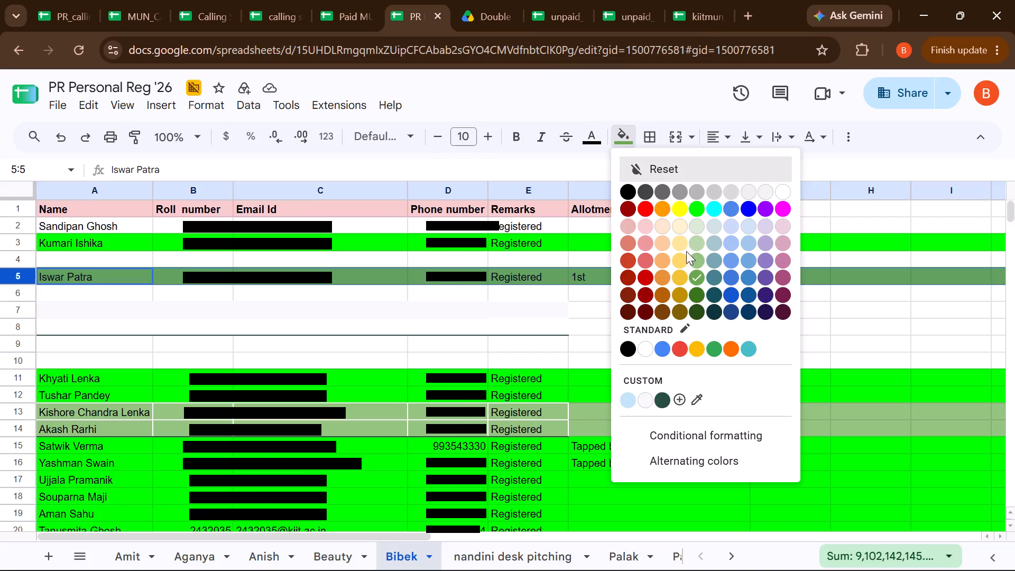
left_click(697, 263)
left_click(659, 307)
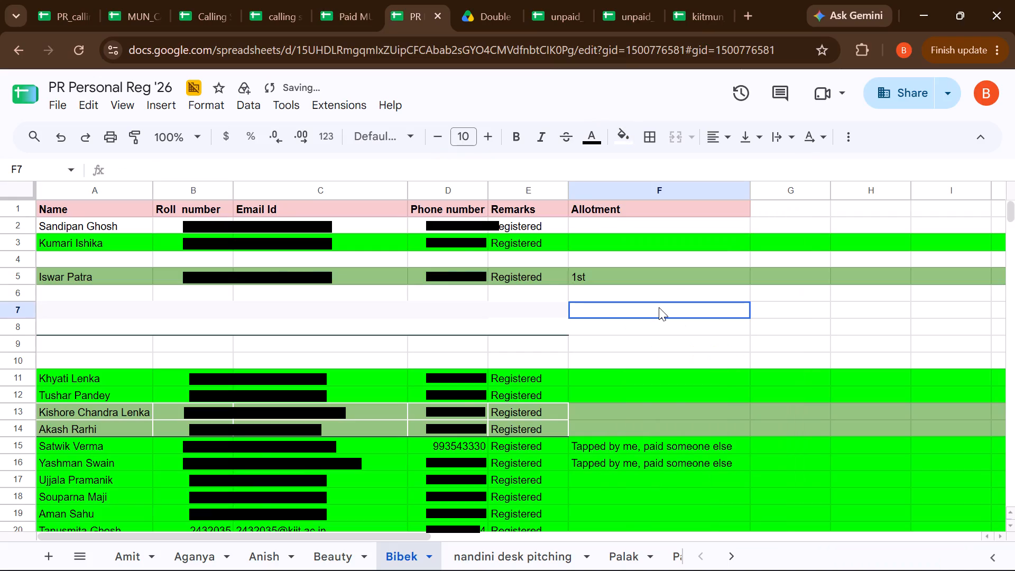
Recolour rows 5, 13 and 14 of the Bibek sheet together with the medium muted green fill.
left_click(23, 274)
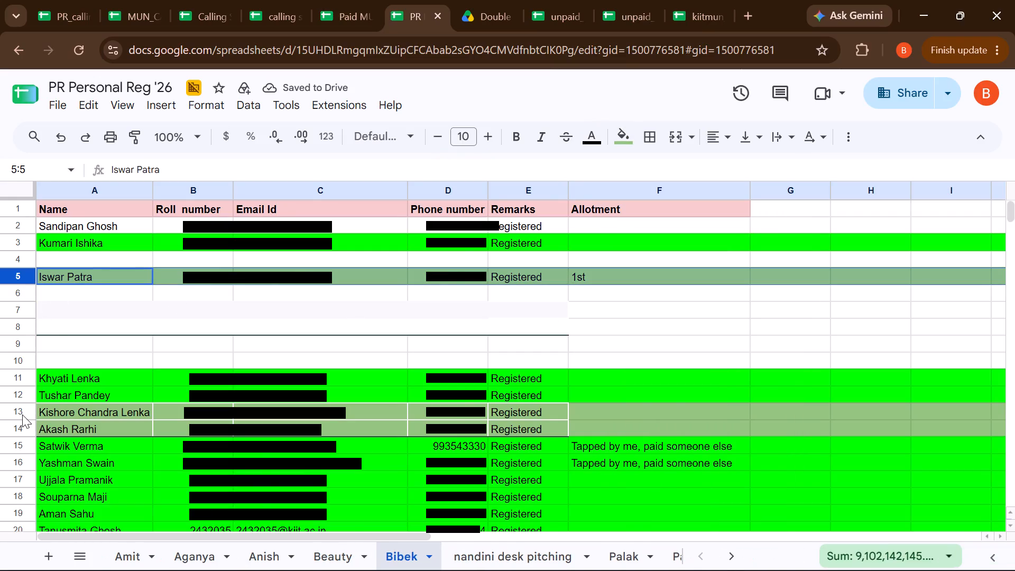
left_click(22, 415, "ctrl")
left_click(23, 428, "ctrl")
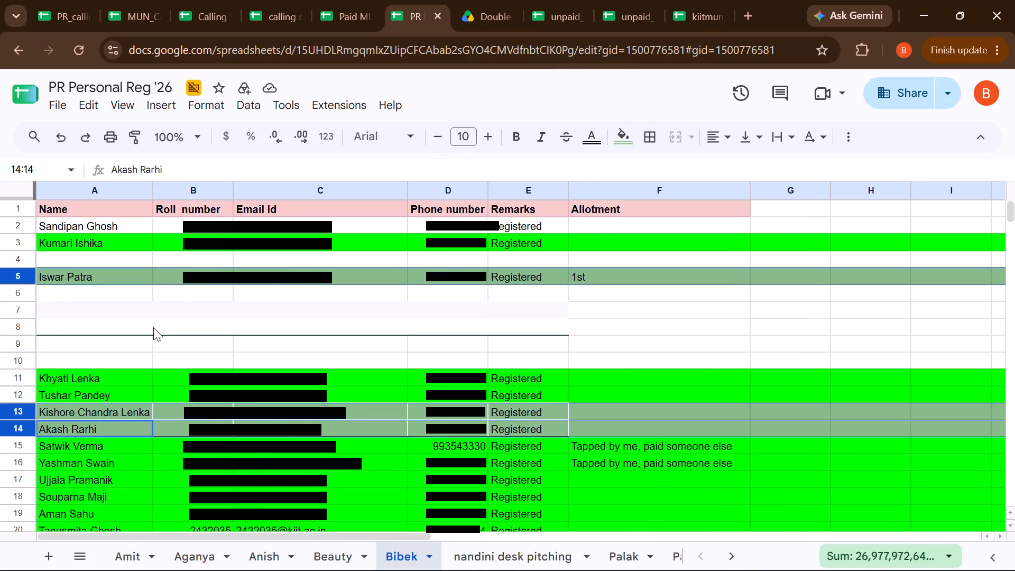
left_click(623, 130)
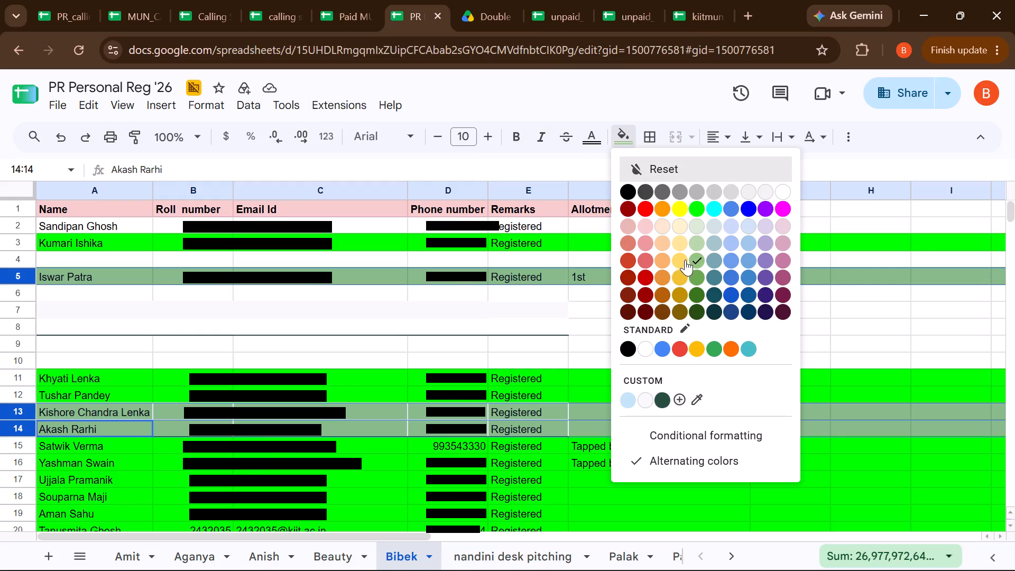
left_click(698, 277)
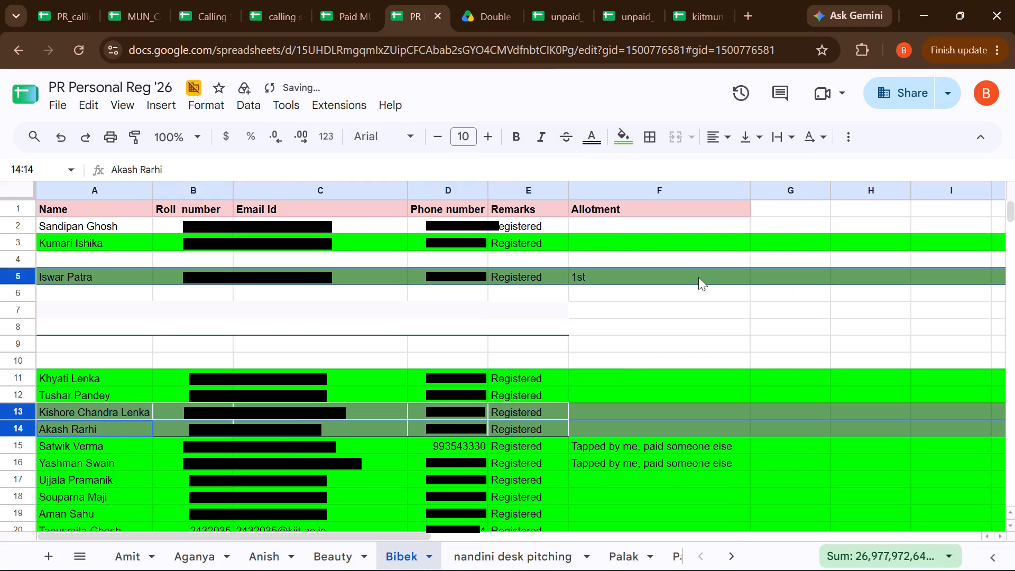
left_click(632, 136)
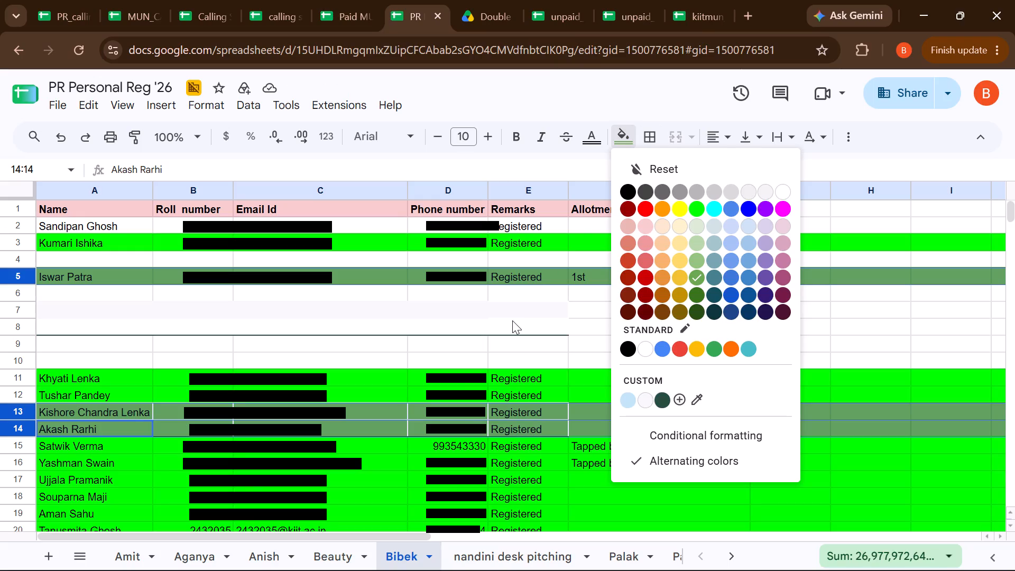
left_click(765, 3)
left_click(769, 12)
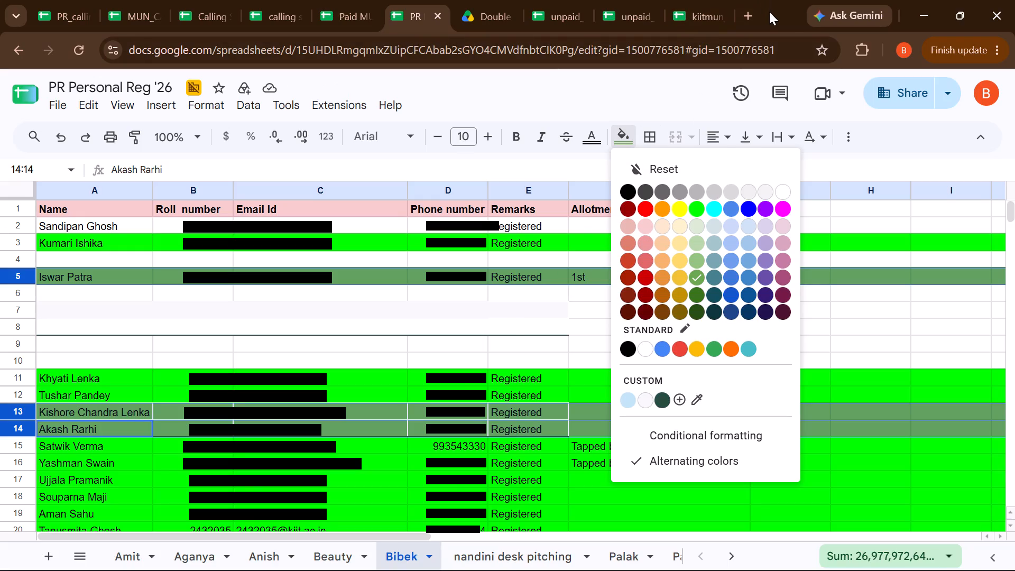
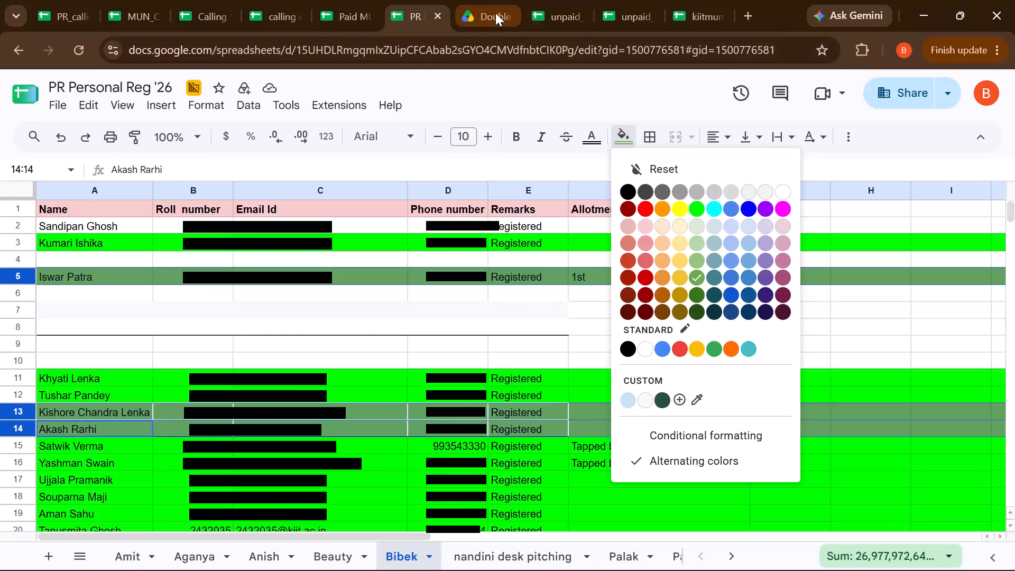
Check the Paid MUN list, and fill rows 11 and 12 of the Bibek sheet with the same medium muted green as row 5.
left_click(495, 13)
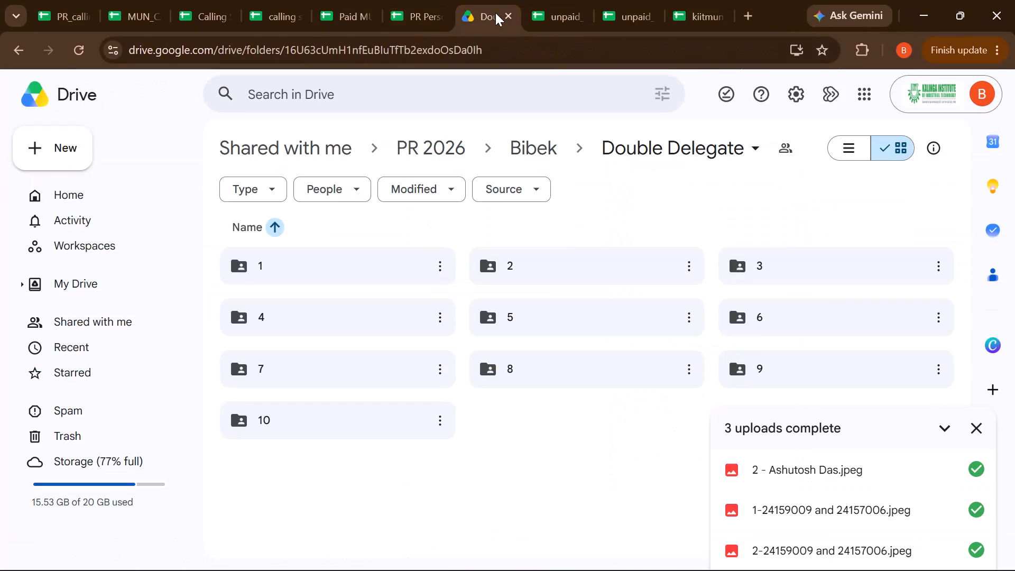
left_click(405, 6)
left_click(340, 11)
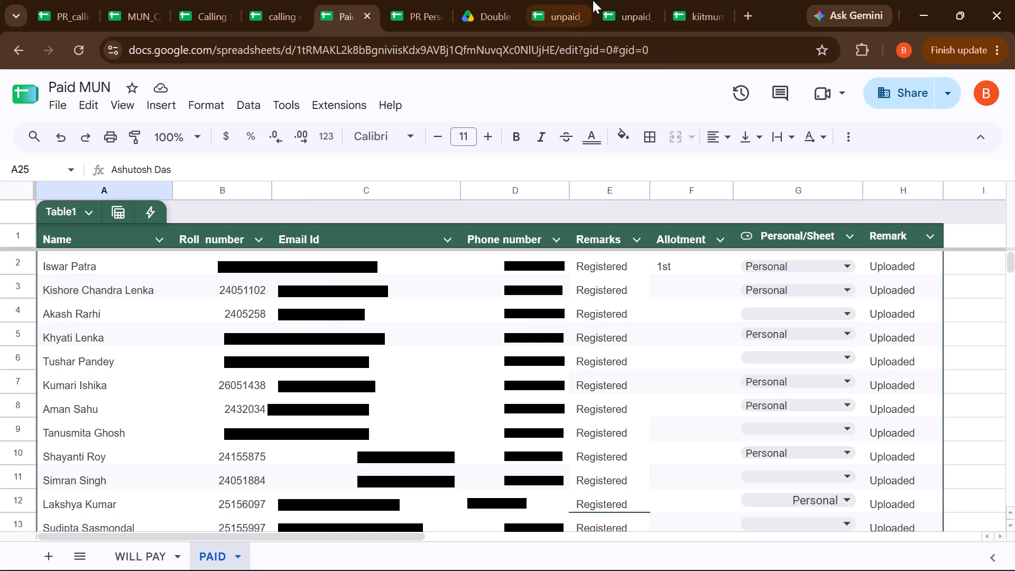
left_click(408, 5)
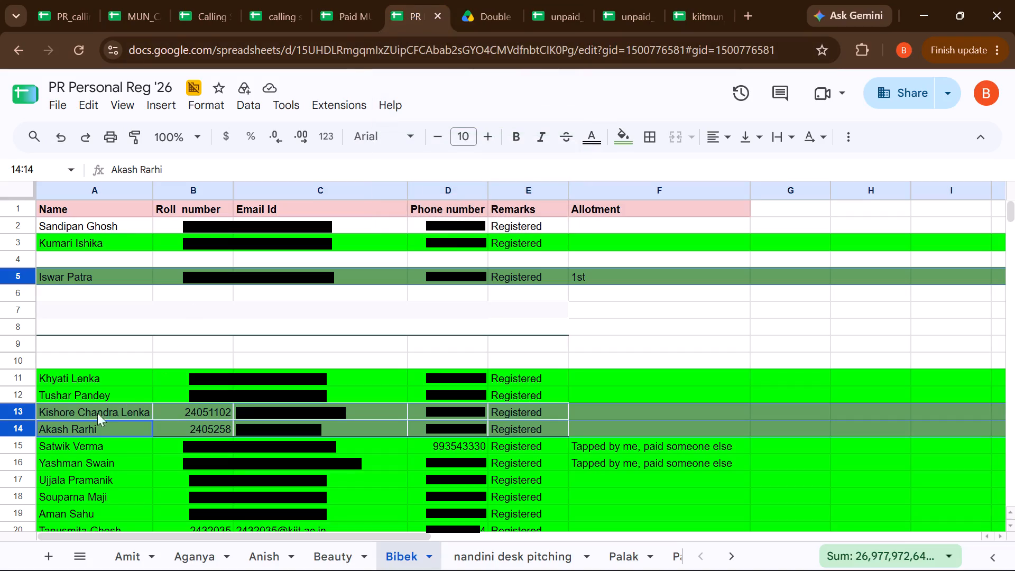
left_click_drag(26, 377, 27, 393)
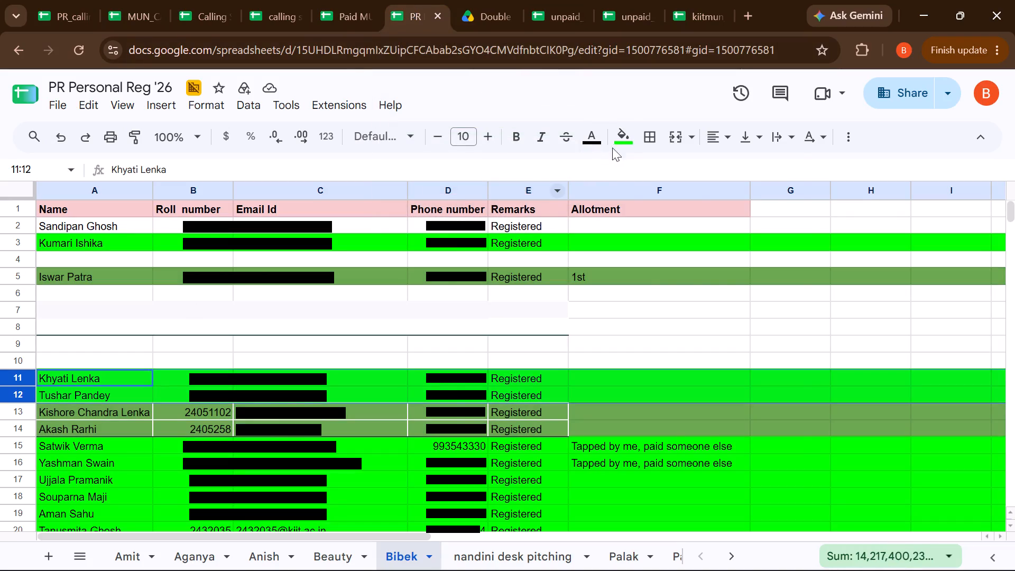
left_click(617, 145)
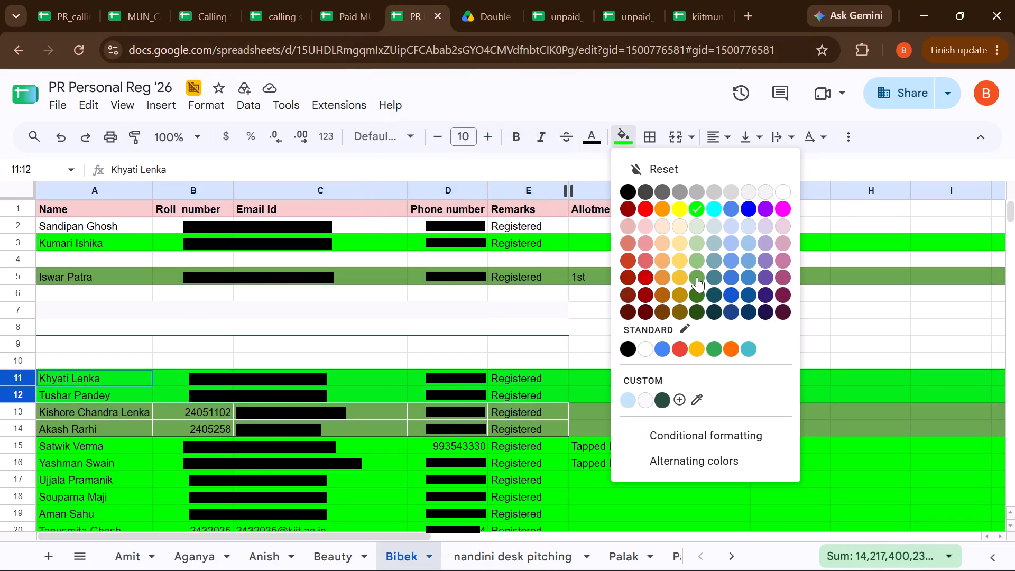
left_click(697, 277)
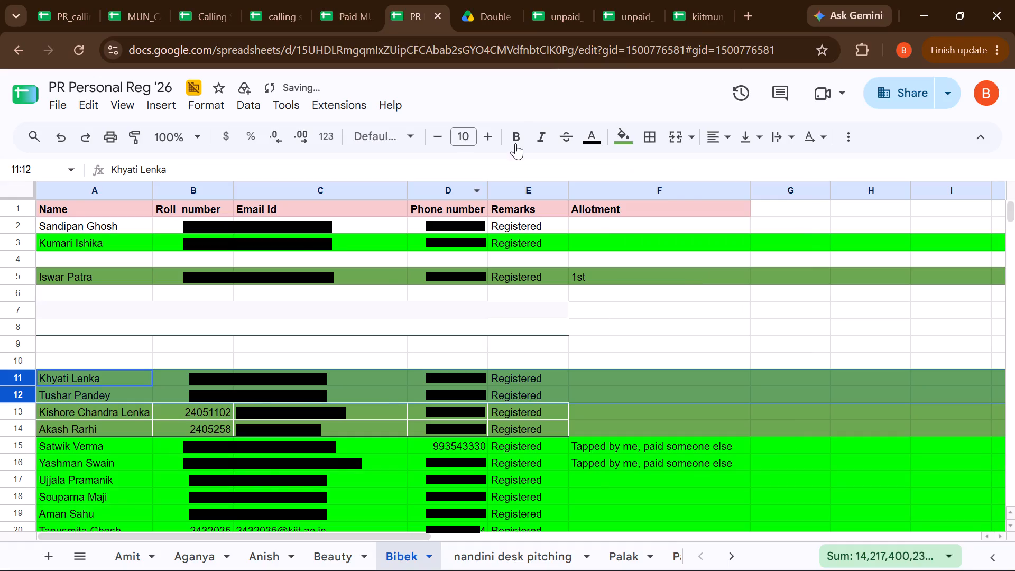
Check the Paid MUN list again and fill row 3 of the Bibek sheet with the medium muted green.
left_click(348, 11)
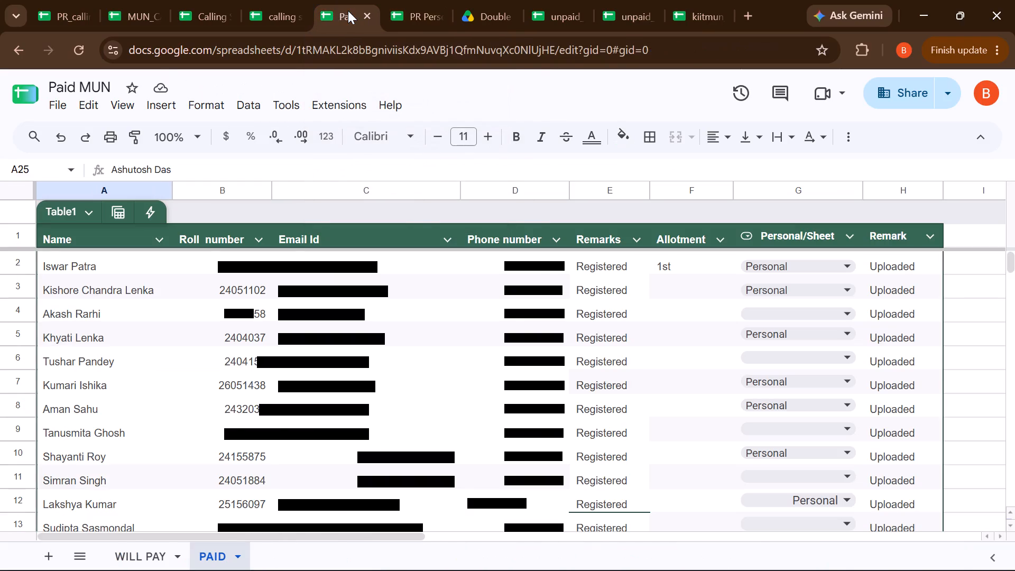
left_click(416, 5)
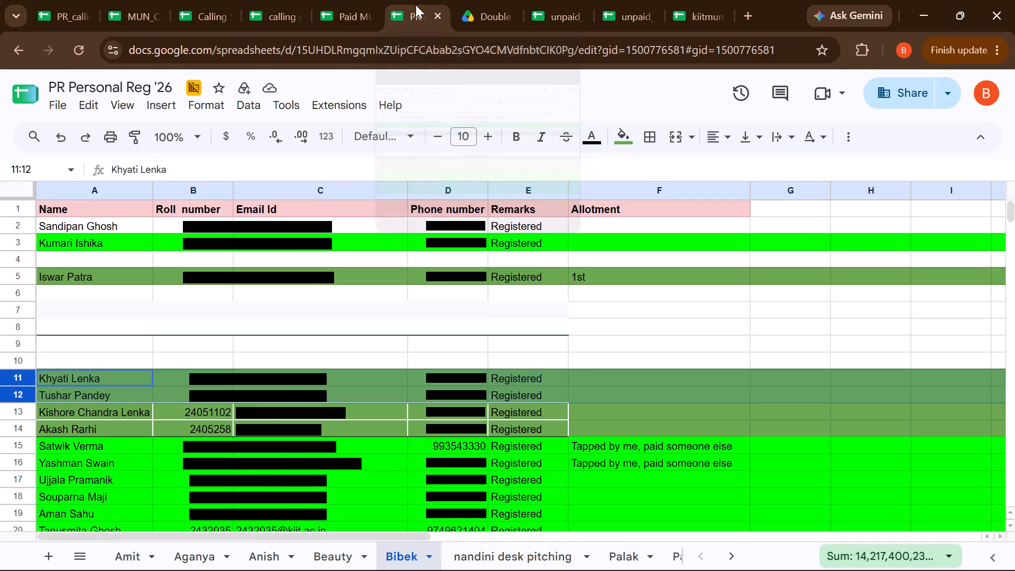
left_click(17, 245)
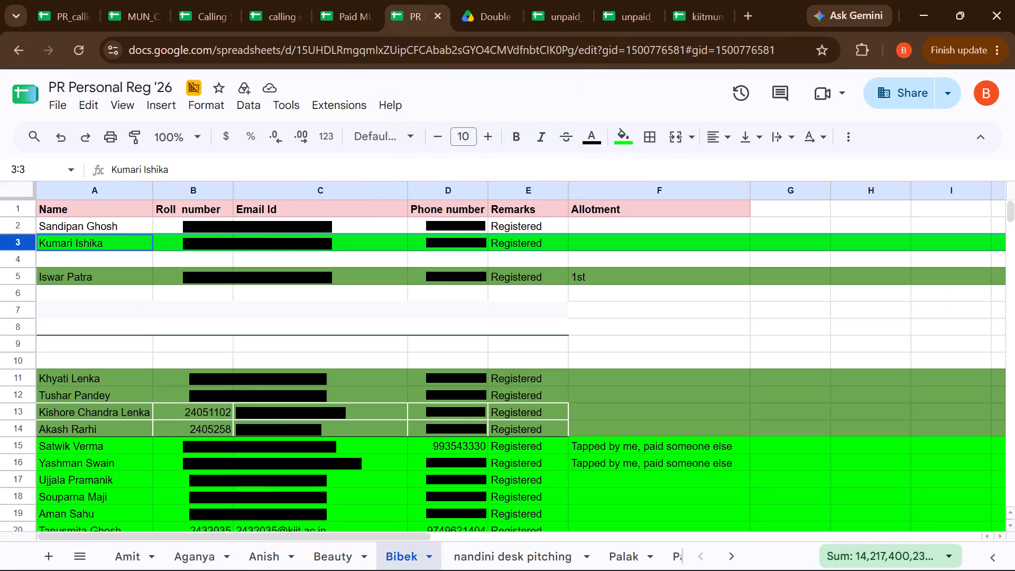
left_click(620, 135)
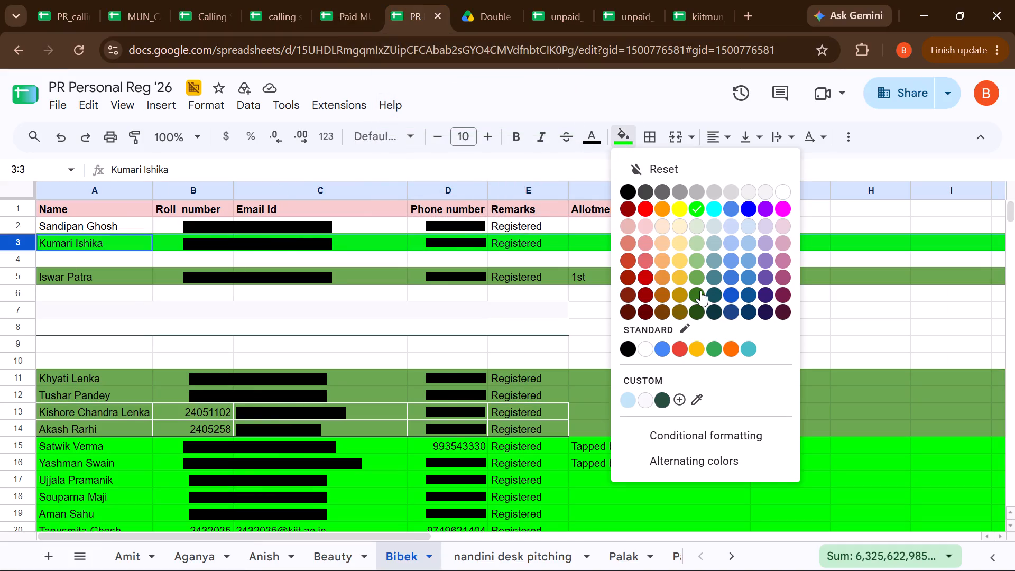
left_click(696, 278)
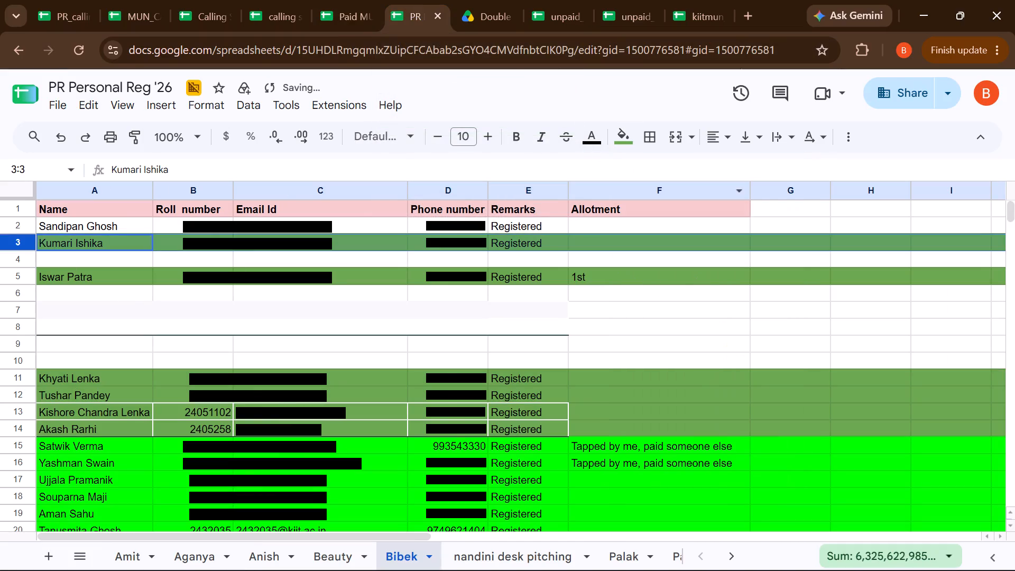
Look up the delegates in rows 8 and 9 of Paid MUN and fill their Bibek sheet rows, 19 and 20, with medium muted green.
left_click(351, 2)
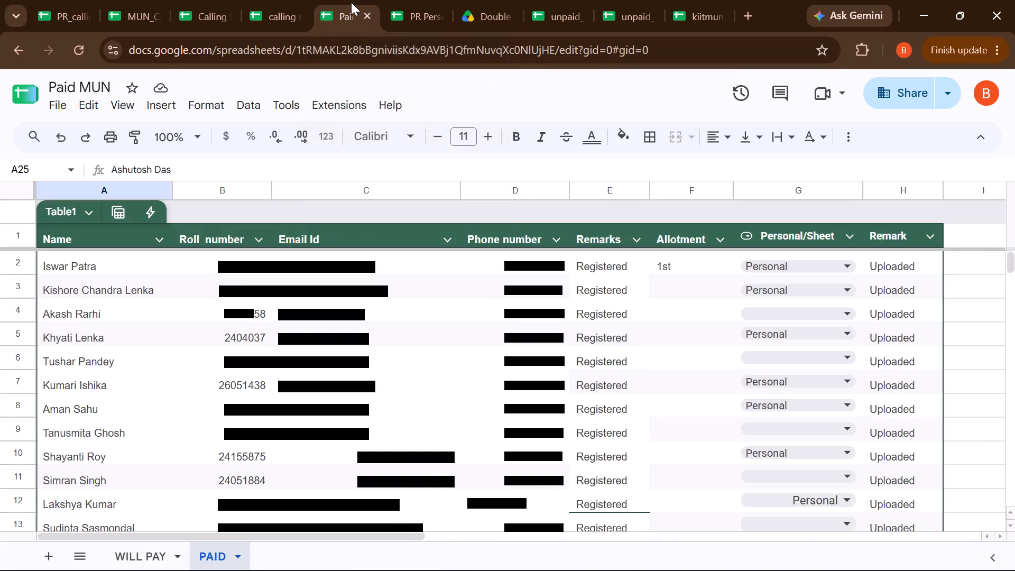
left_click(132, 388)
key("Down")
key("Right")
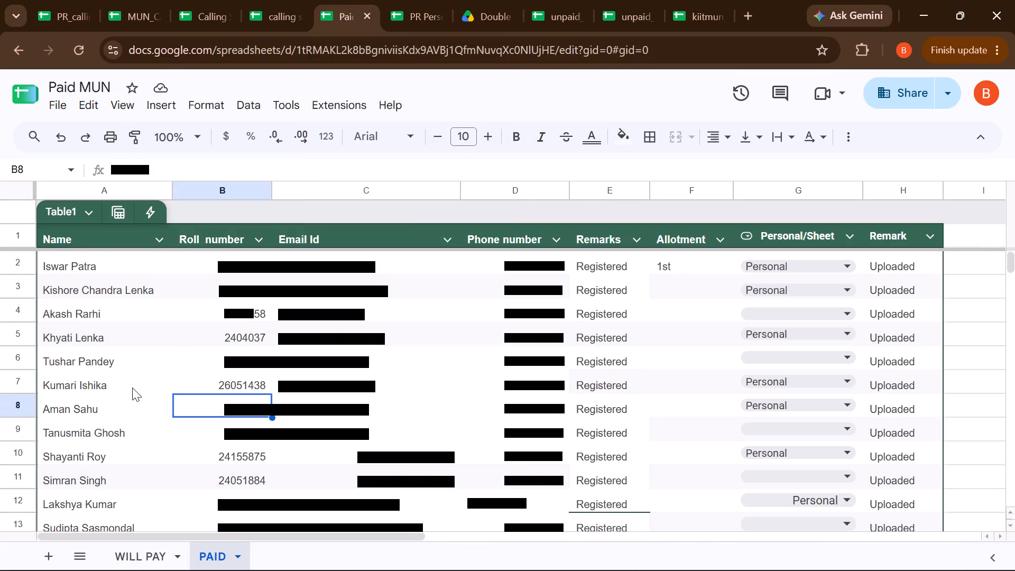
key("Right")
key("Right")
key("Right")
key("Right")
key("Right")
key("Left")
key("Left")
key("Left")
key("Left")
key("Left")
key("Left")
key("Left")
key("Left")
key("Left")
key("Left")
key("Left")
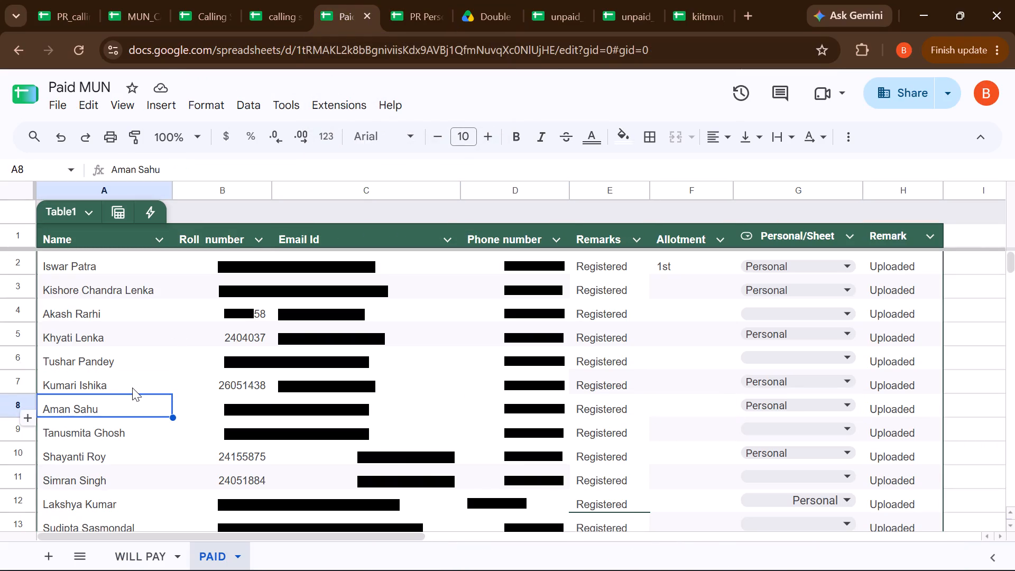
left_click(418, 6)
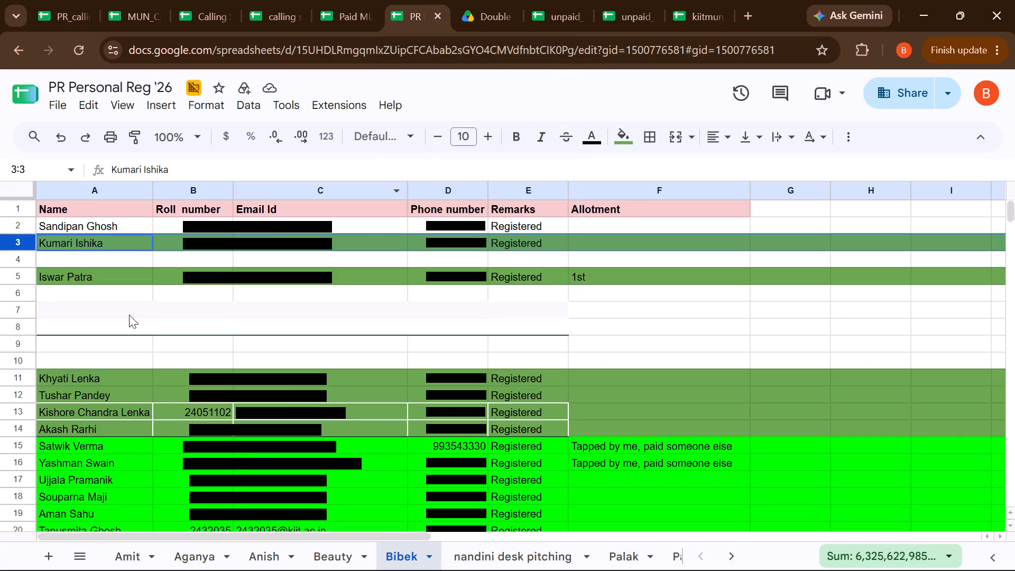
scroll(81, 445, "down", 1)
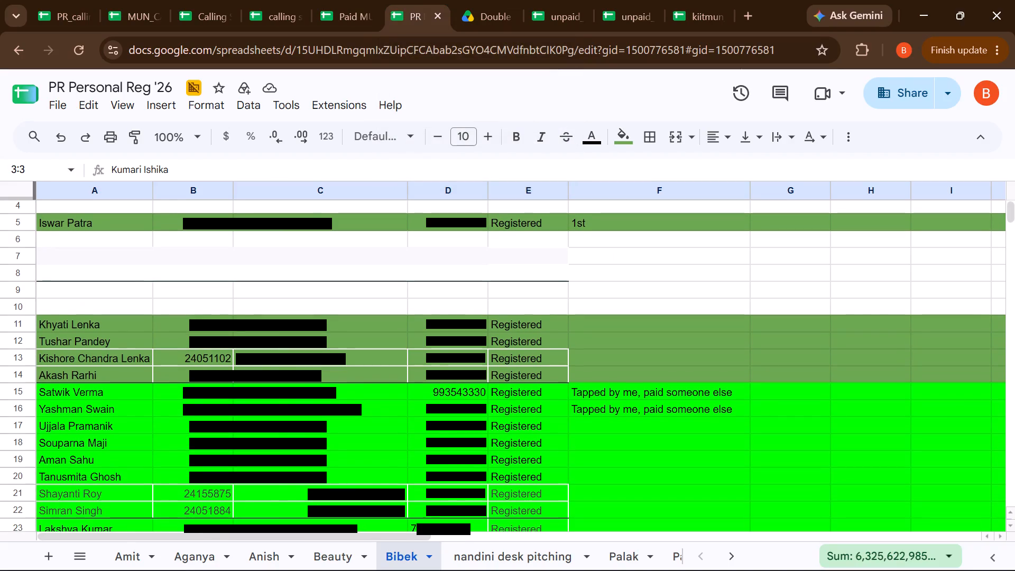
left_click_drag(18, 461, 20, 475)
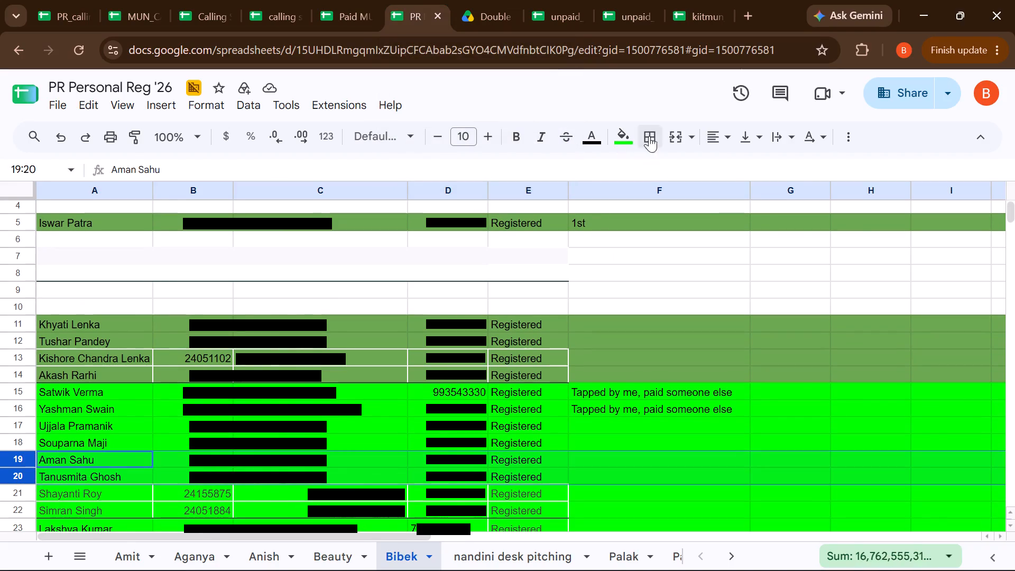
left_click(618, 134)
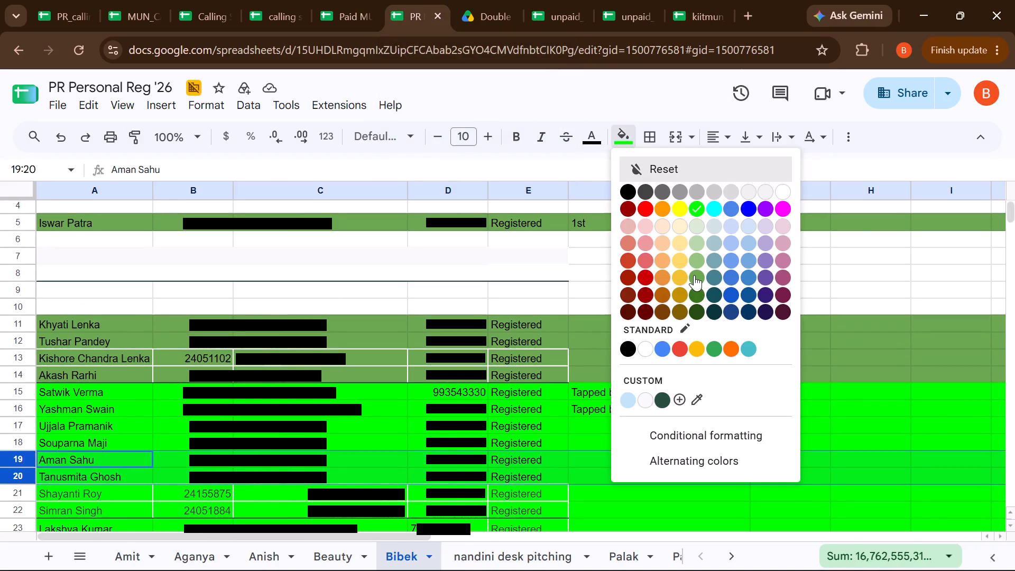
left_click(694, 275)
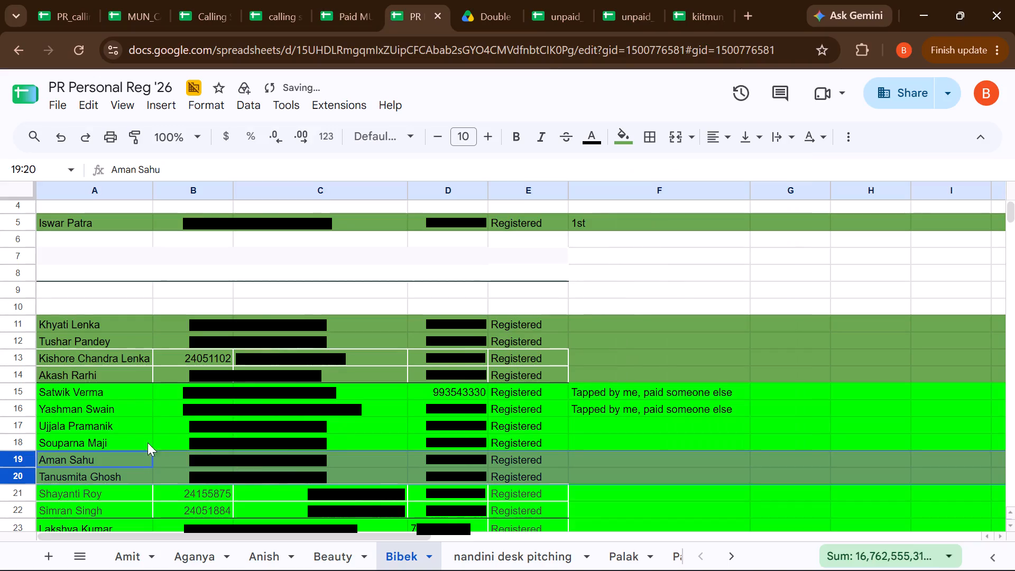
left_click(142, 441)
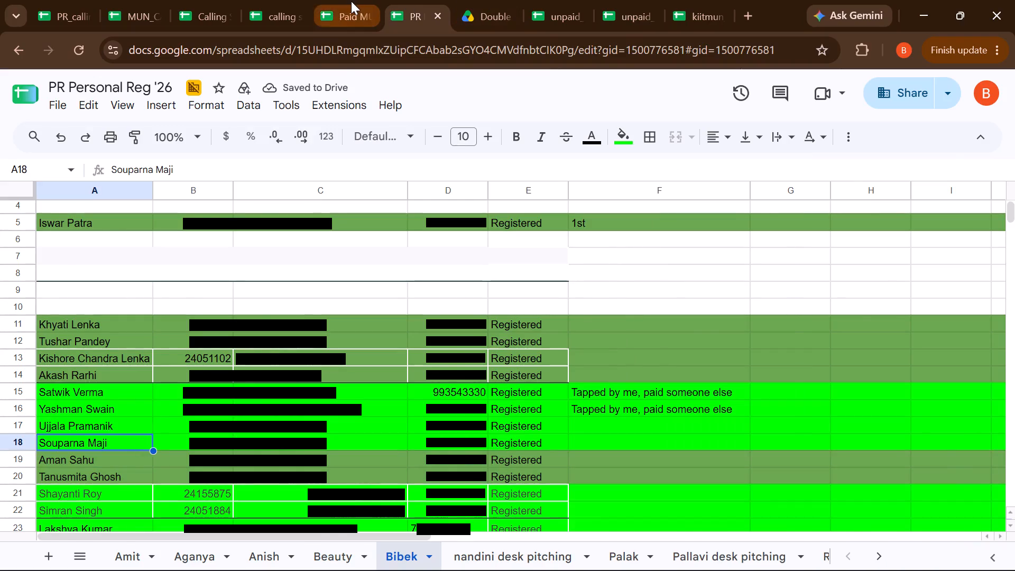
Look up the delegates in rows 10 and 11 of Paid MUN and fill their Bibek sheet rows, 21 and 22, with medium muted green.
left_click(351, 1)
key("Down")
key("Down")
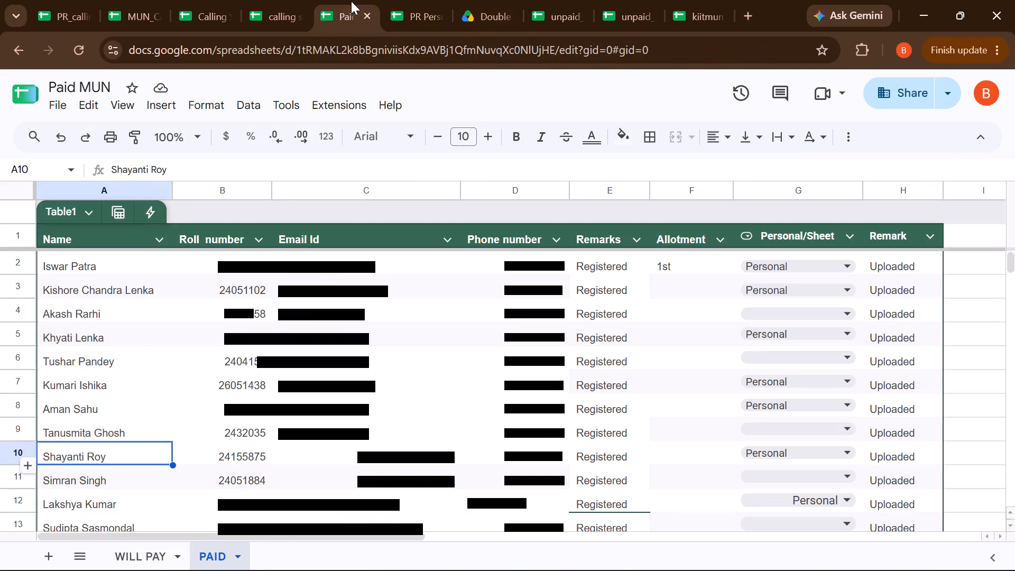
key("Right")
key("Right")
key("Right")
key("Right")
key("Left")
key("Left")
key("Left")
key("Left")
key("Left")
key("Left")
key("Left")
key("Left")
key("Left")
key("Left")
key("Left")
left_click(411, 5)
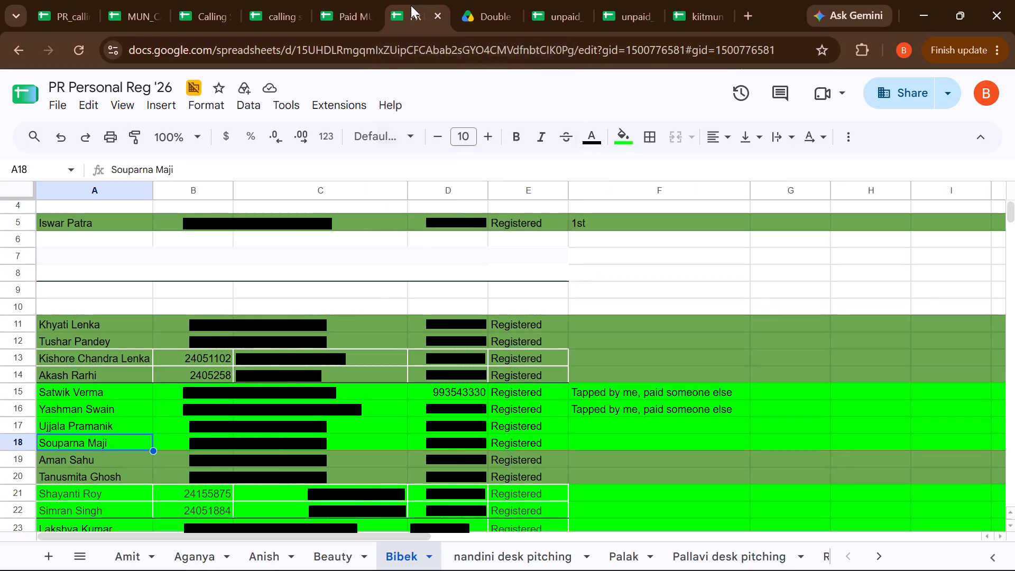
scroll(59, 377, "down", 1)
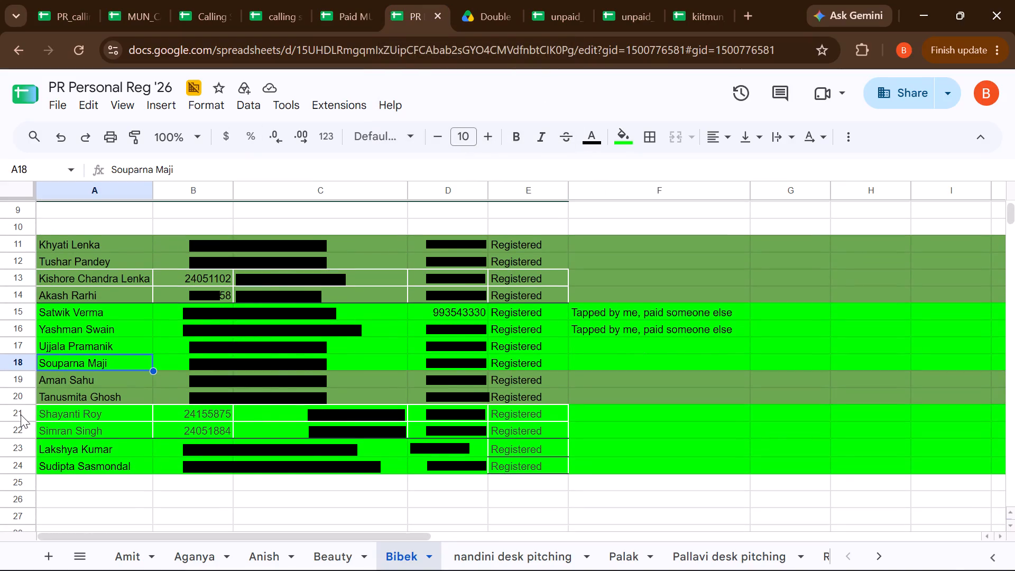
left_click_drag(21, 415, 22, 431)
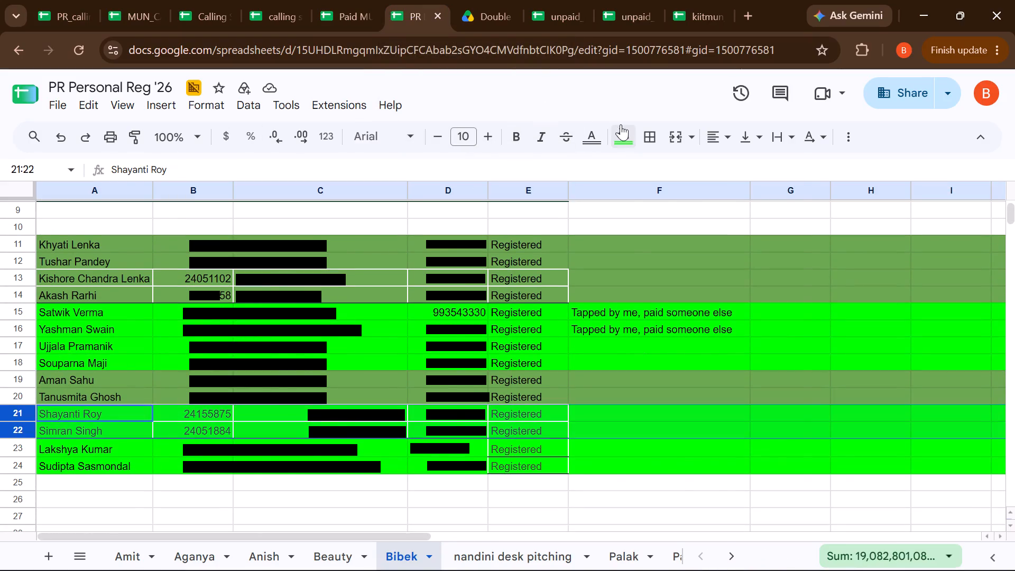
left_click(621, 125)
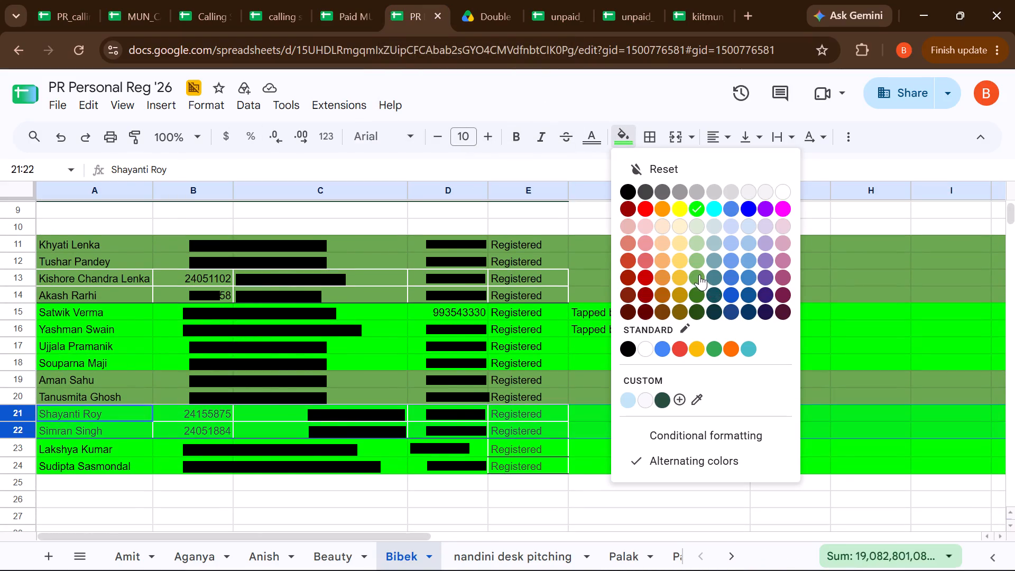
left_click(699, 274)
left_click(442, 395)
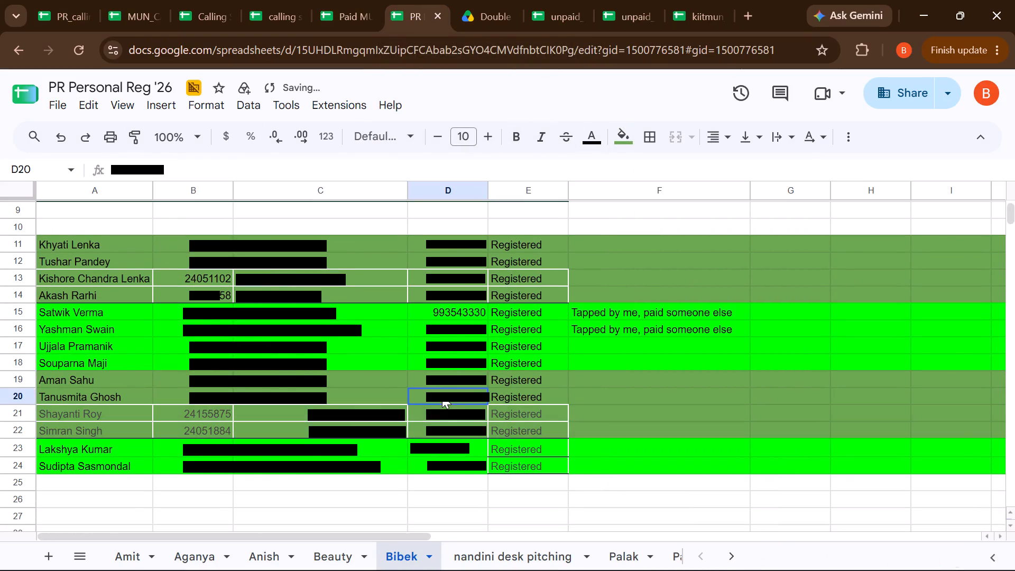
left_click(619, 392)
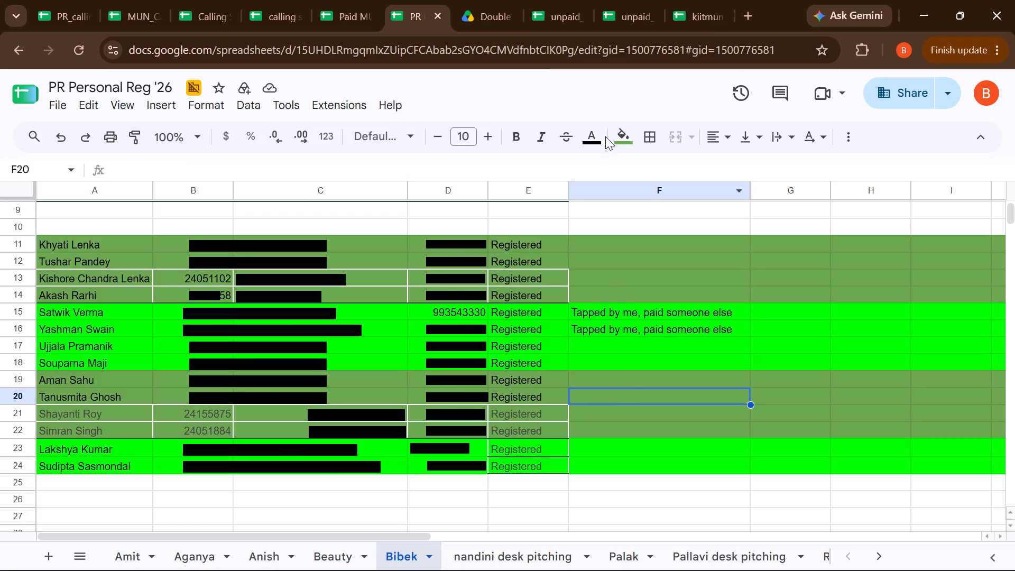
Look up the delegates in rows 12 and 13 of Paid MUN and fill their Bibek sheet rows, 23 and 24, with medium muted green.
left_click(353, 2)
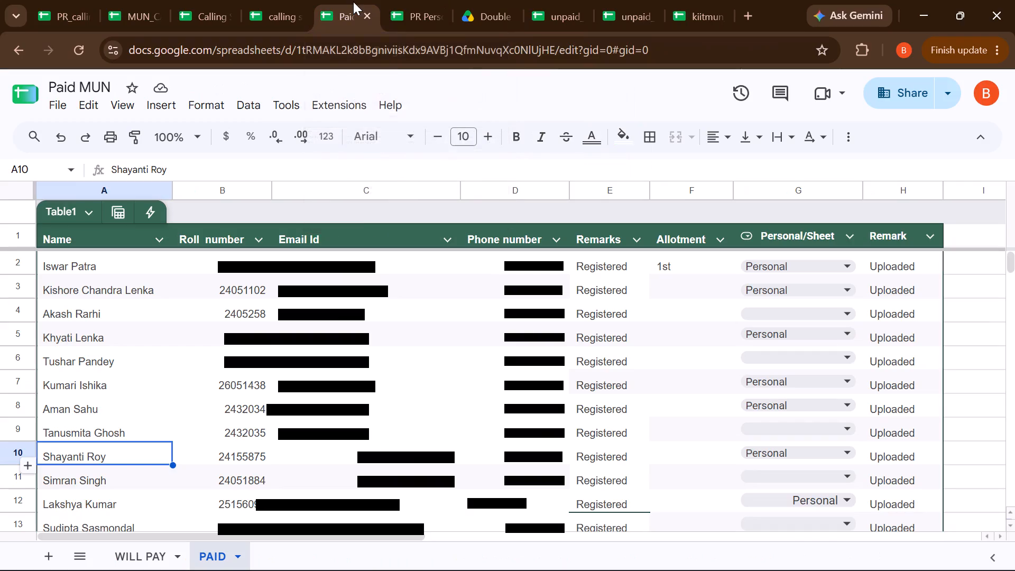
scroll(133, 481, "down", 1)
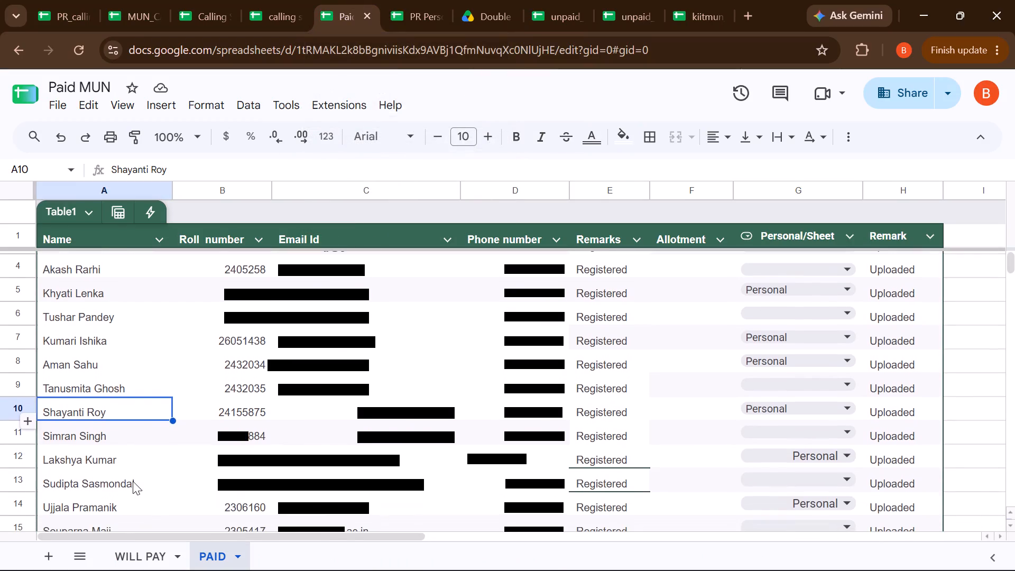
left_click(132, 462)
scroll(132, 462, "down", 1)
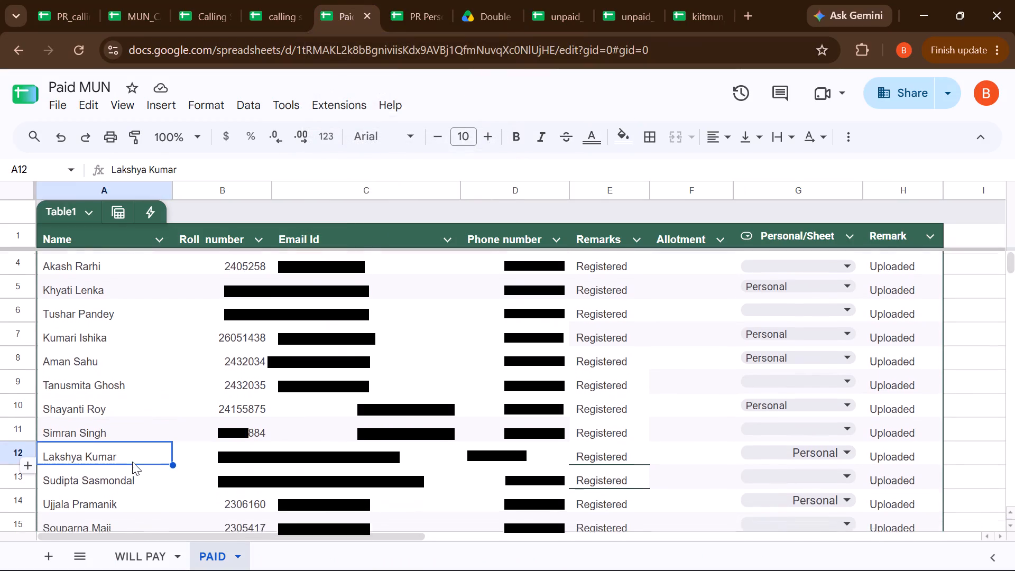
scroll(132, 462, "down", 3)
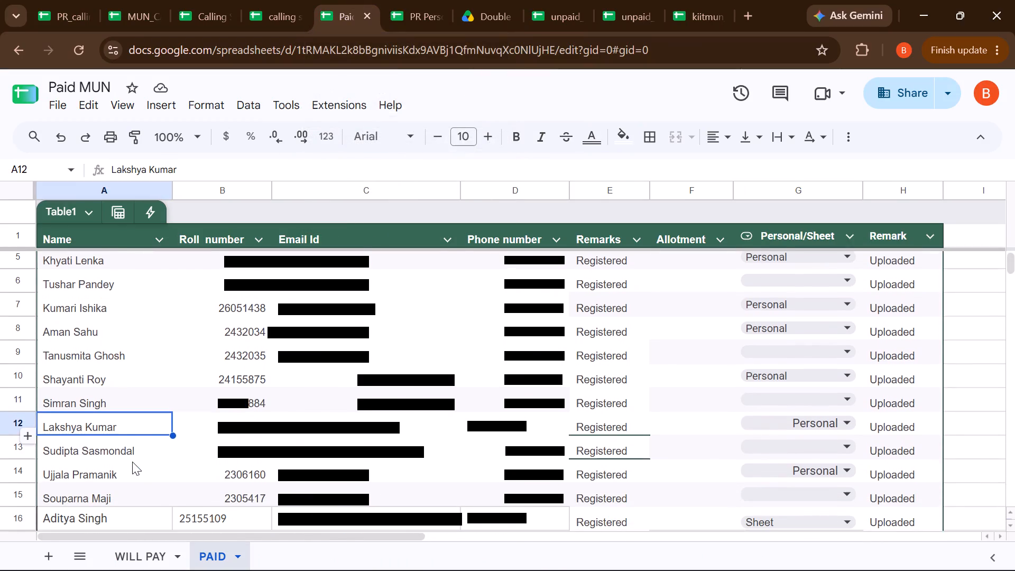
left_click(421, 2)
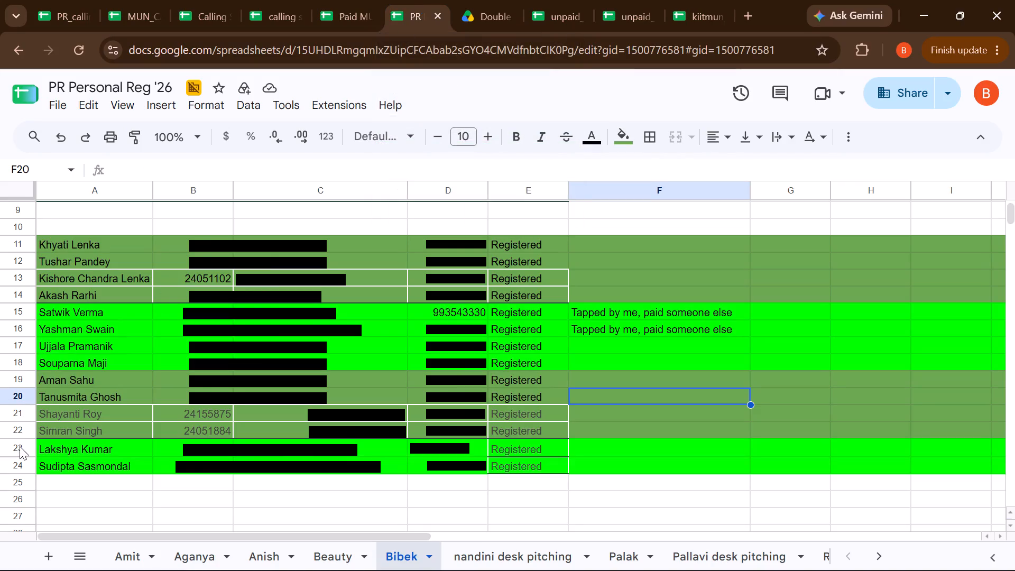
left_click_drag(20, 446, 21, 468)
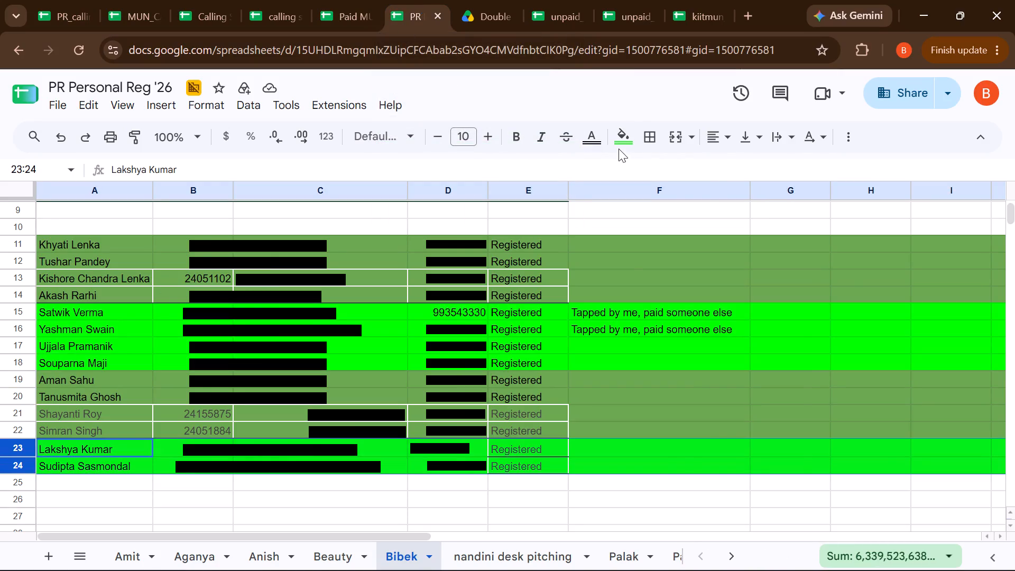
left_click(623, 139)
left_click(696, 277)
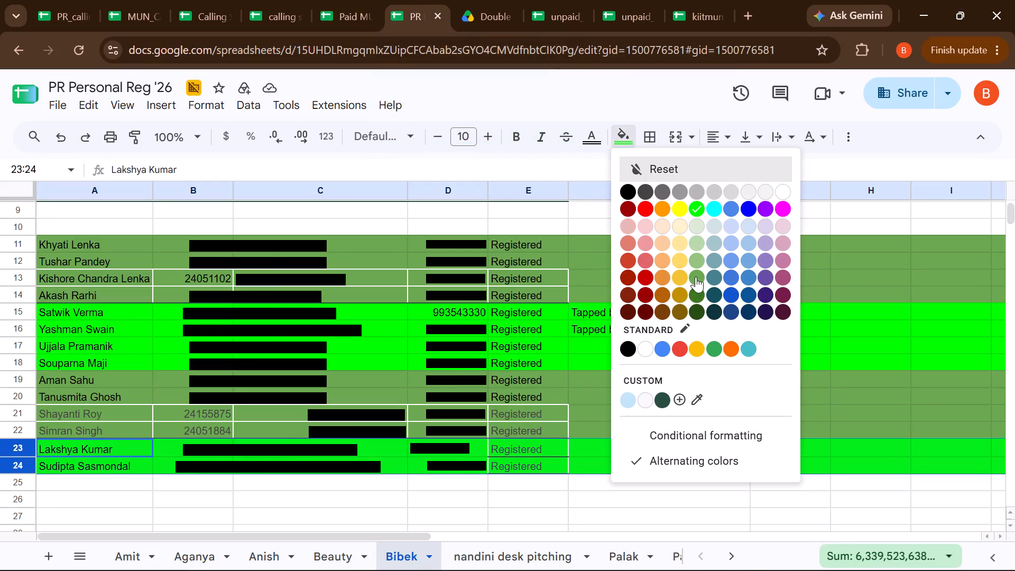
Look up the delegates in rows 14 and 15 of Paid MUN and fill their Bibek sheet rows, 17 and 18, with medium muted green.
left_click(209, 430)
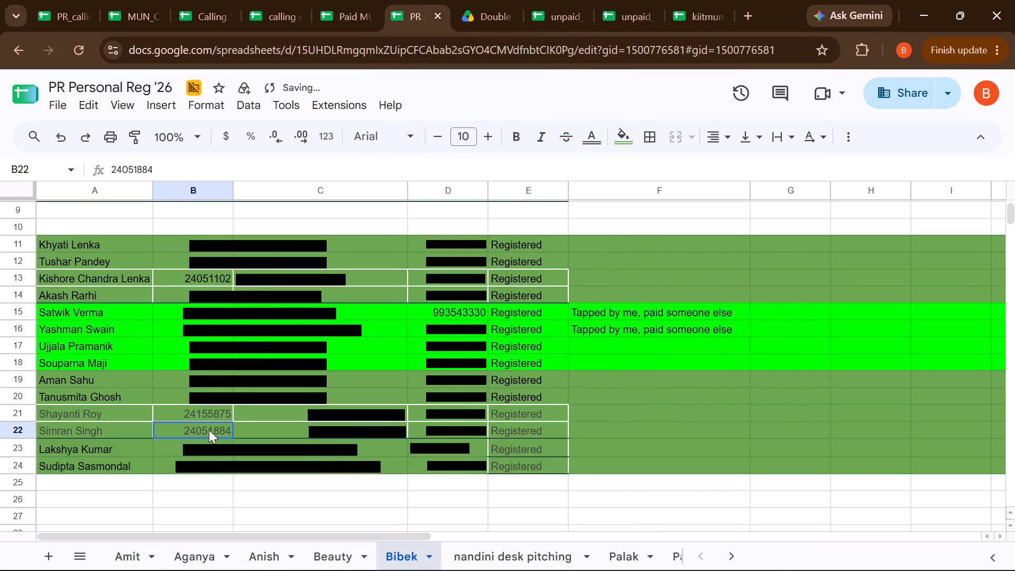
left_click(356, 0)
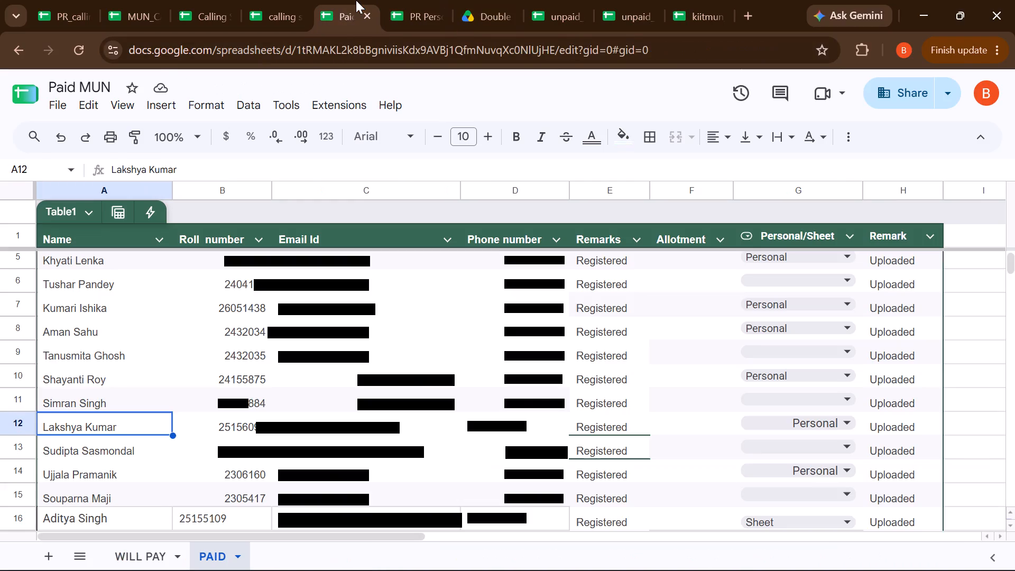
left_click(129, 478)
key("Down")
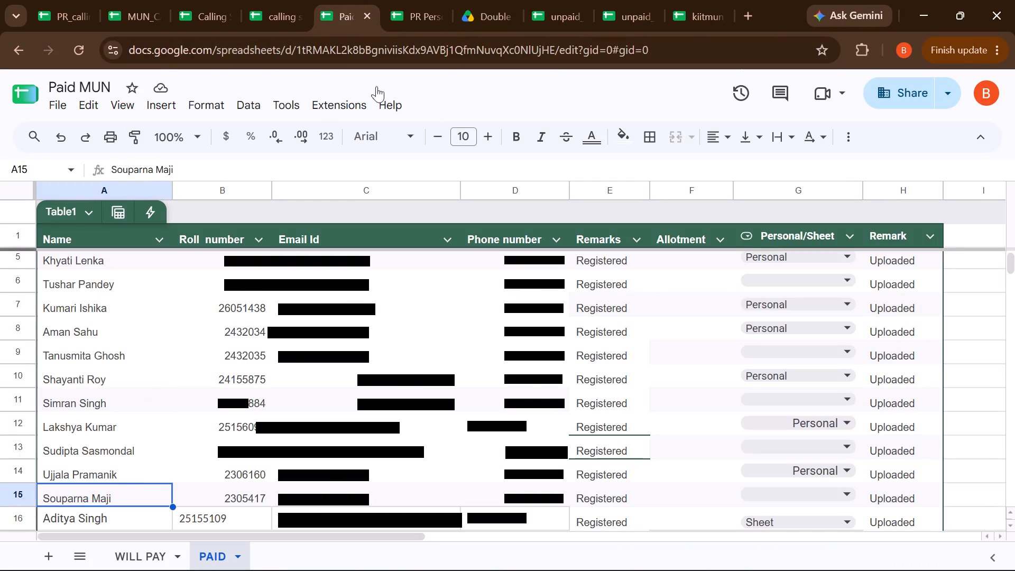
left_click(412, 0)
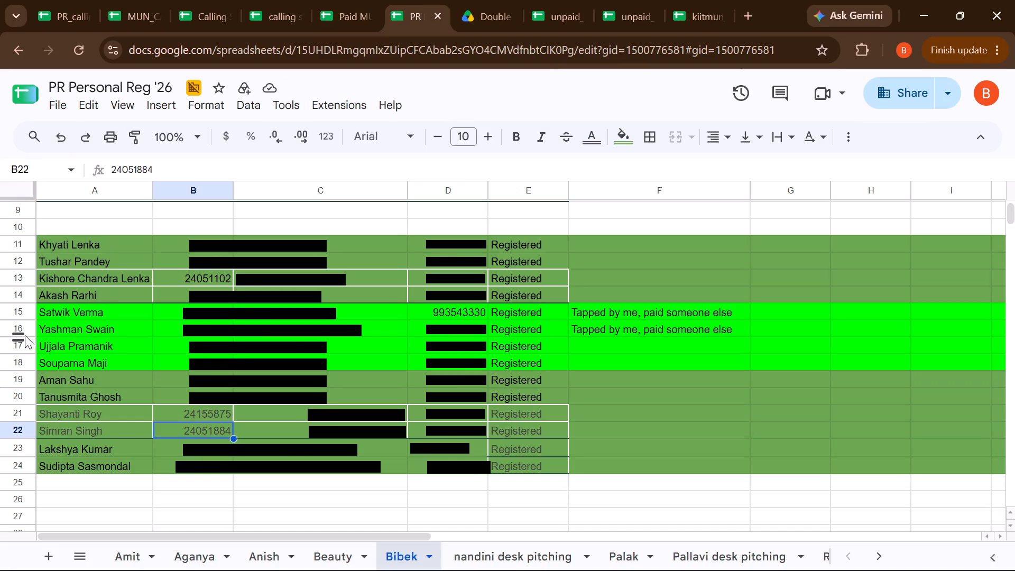
left_click_drag(24, 342, 27, 357)
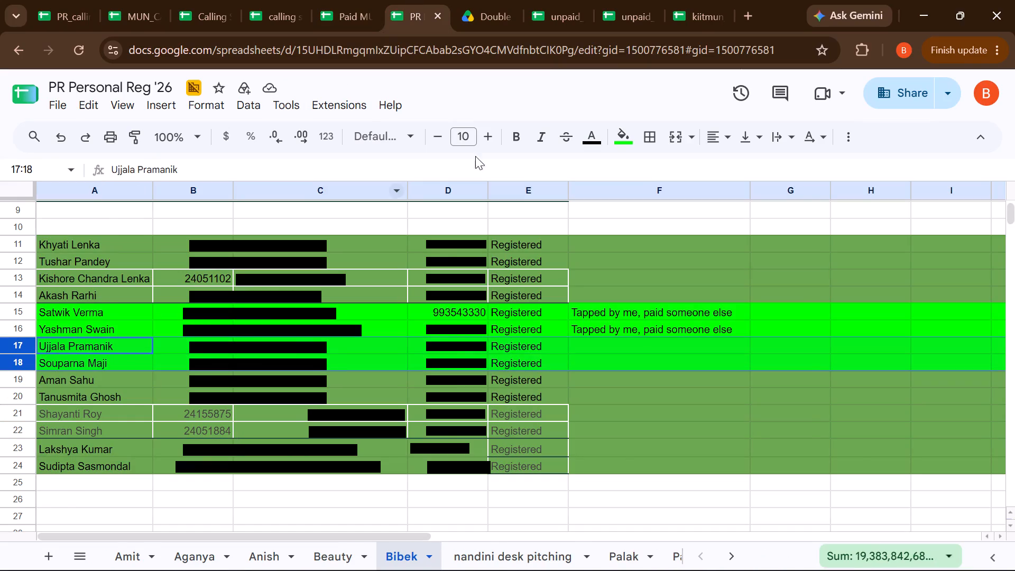
left_click(631, 127)
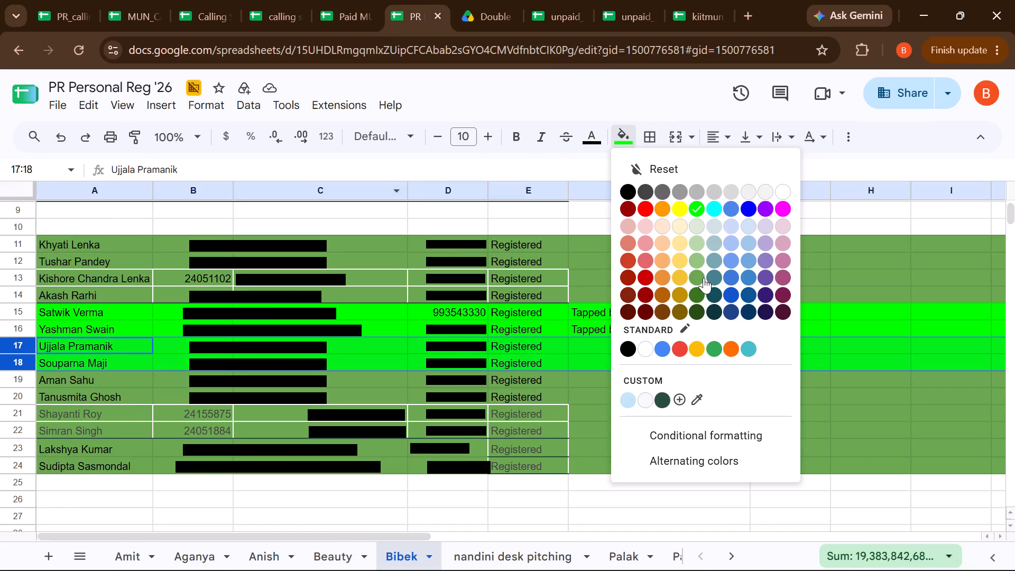
left_click(699, 276)
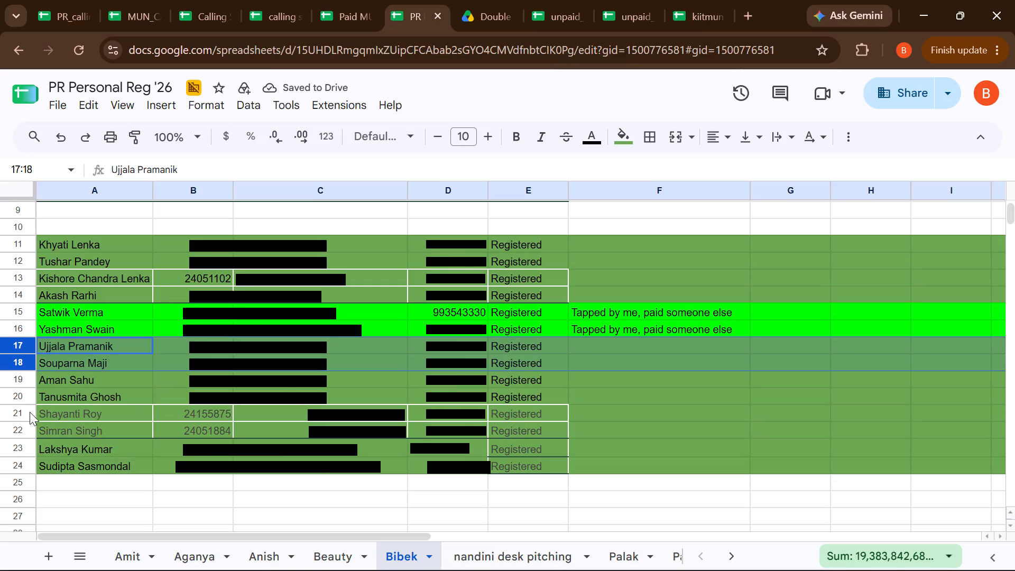
Set the grey text in rows 21 and 22 and in the Remarks cells E23:E24 of the Bibek sheet to black.
left_click_drag(30, 411, 34, 427)
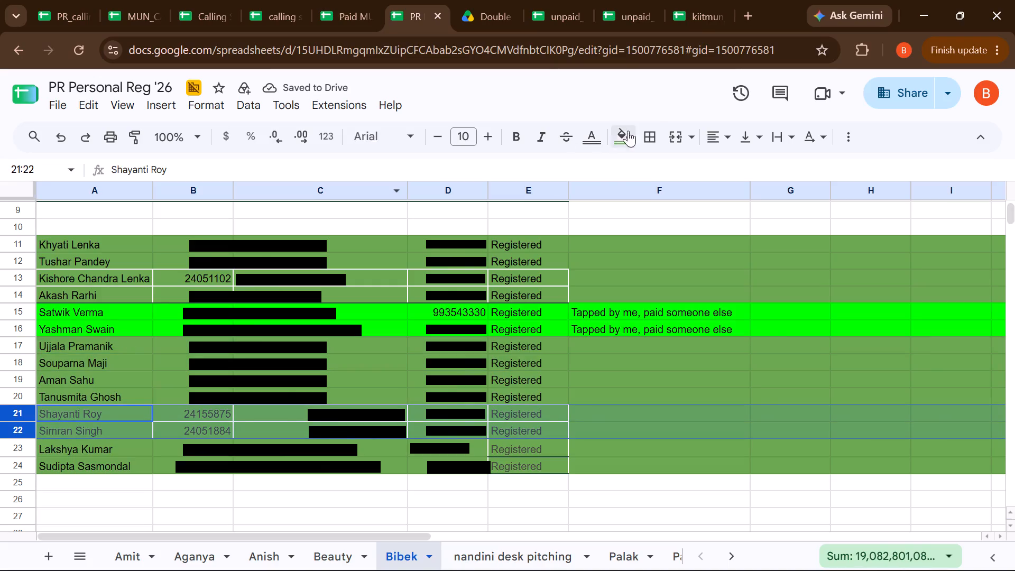
left_click(588, 130)
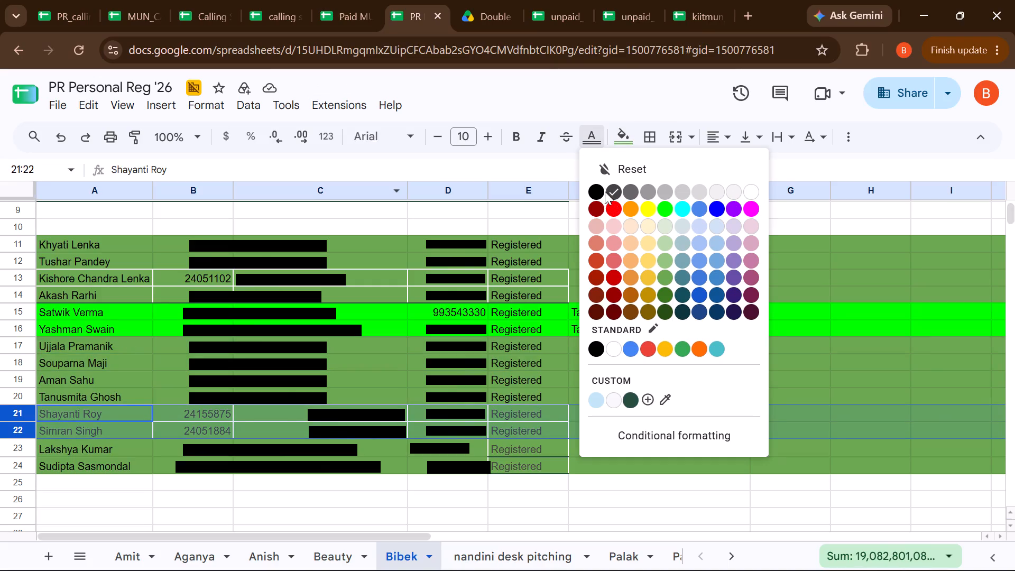
left_click(598, 190)
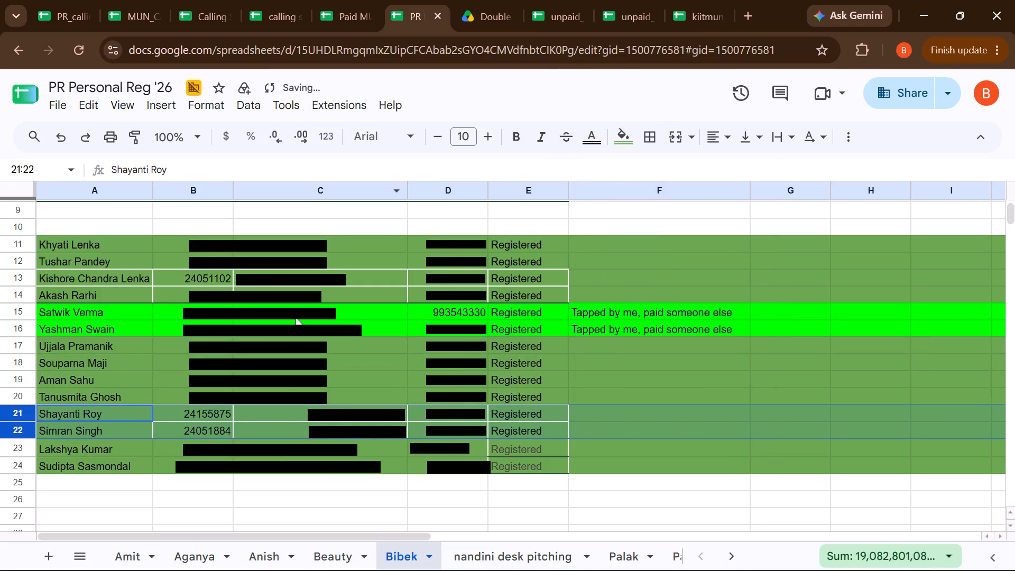
left_click(296, 317)
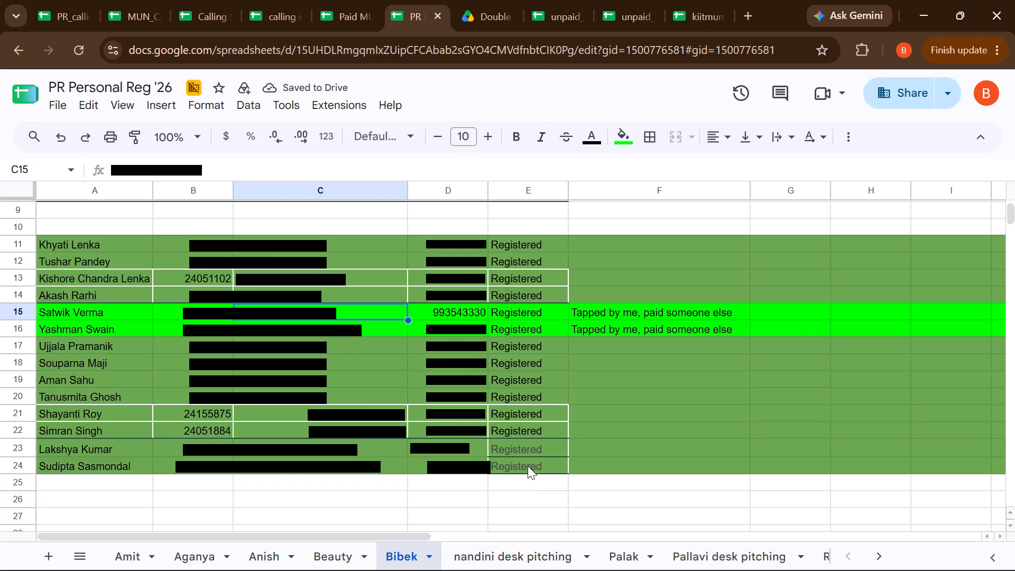
left_click_drag(528, 466, 540, 446)
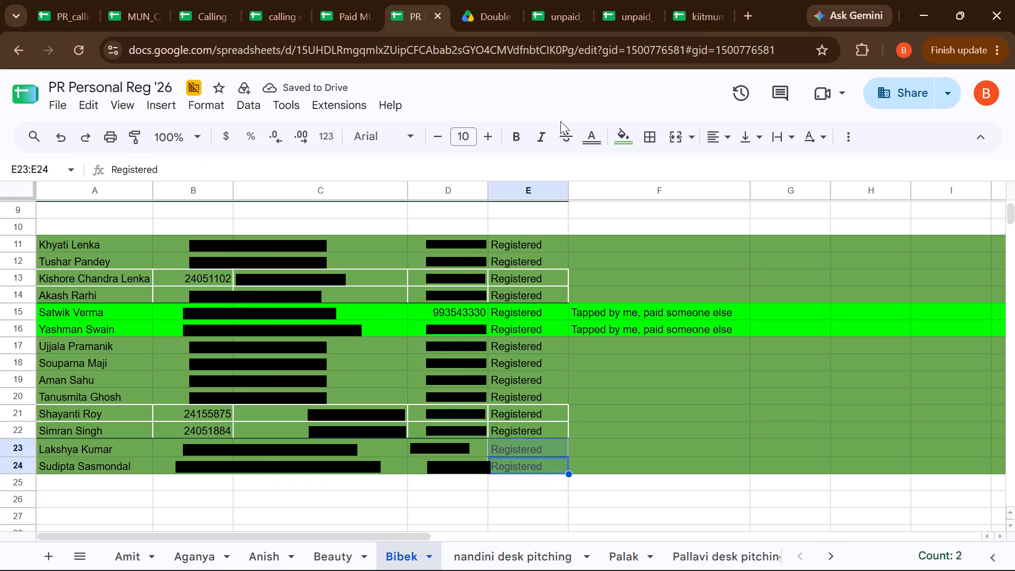
left_click(594, 130)
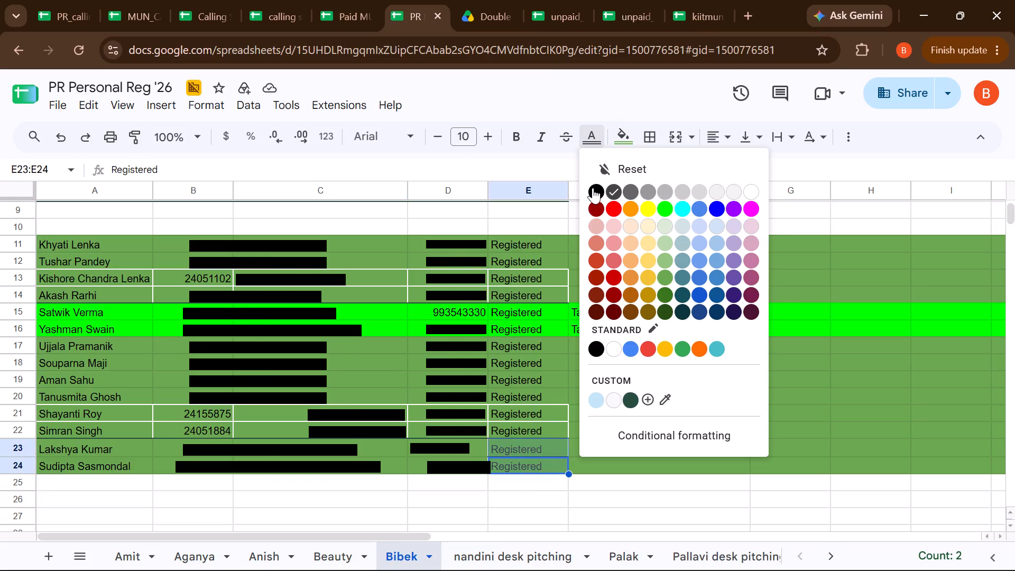
left_click(595, 190)
left_click(457, 383)
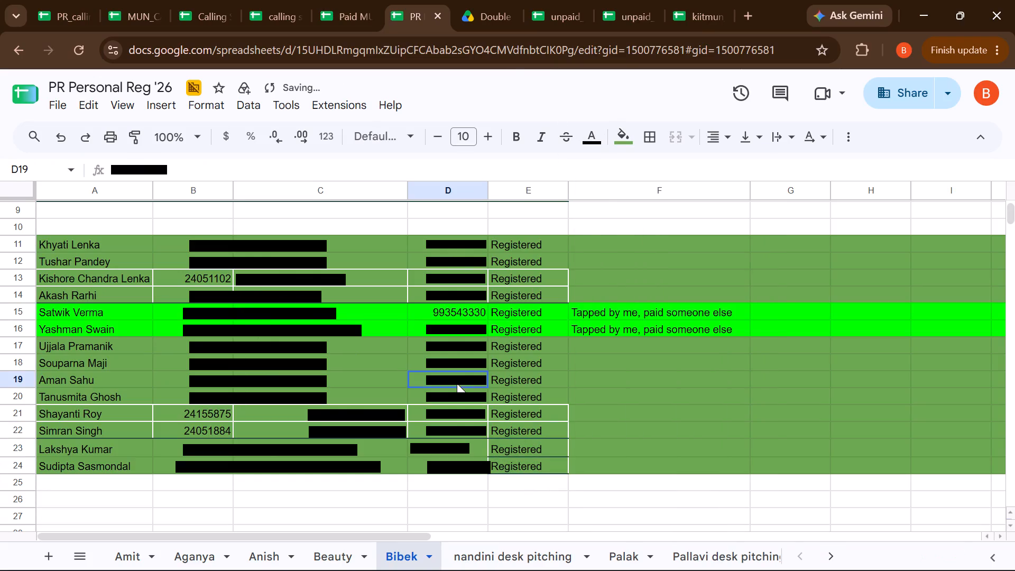
Find the Personal delegate in row 20 of Paid MUN and copy the Name through Remarks cells into row 4 of the Bibek sheet.
left_click(337, 0)
key("Down")
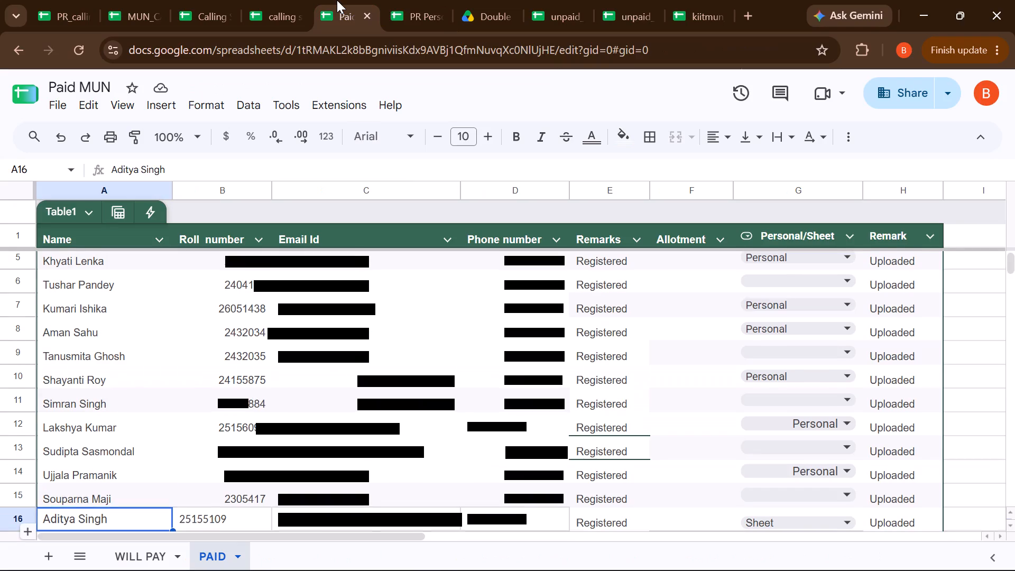
key("Down")
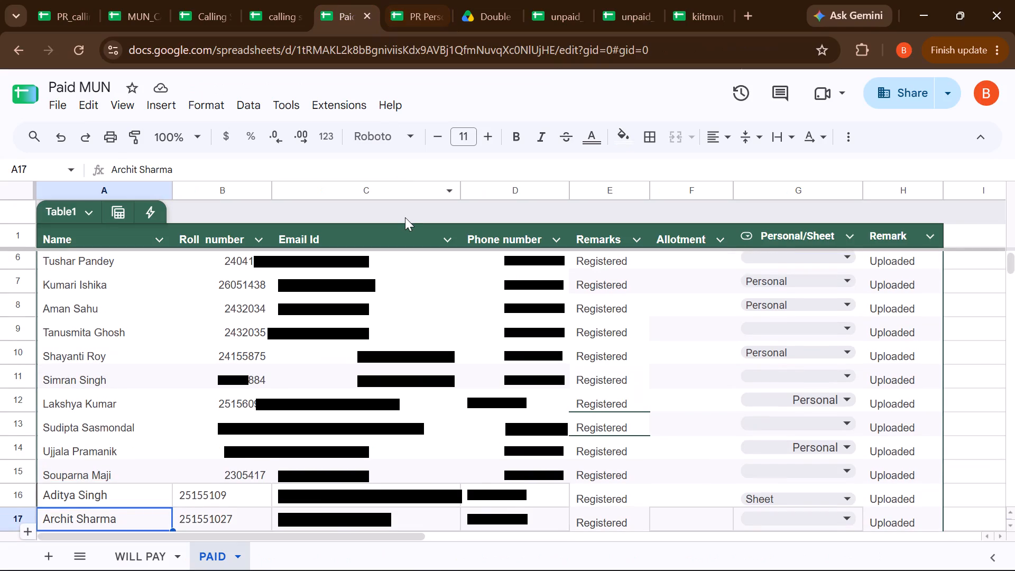
key("Down")
key("Down")
key("Down")
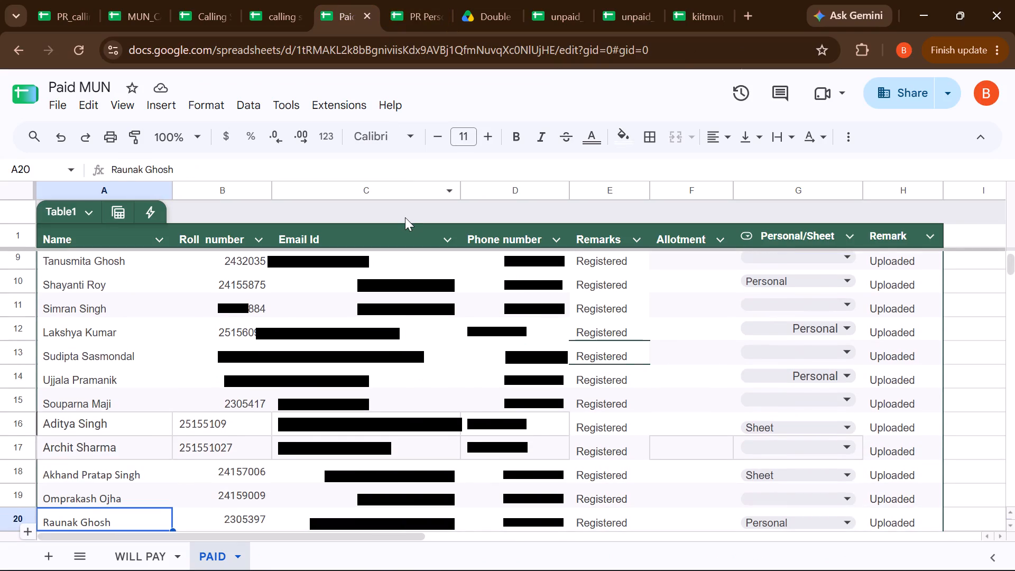
scroll(405, 217, "down", 1)
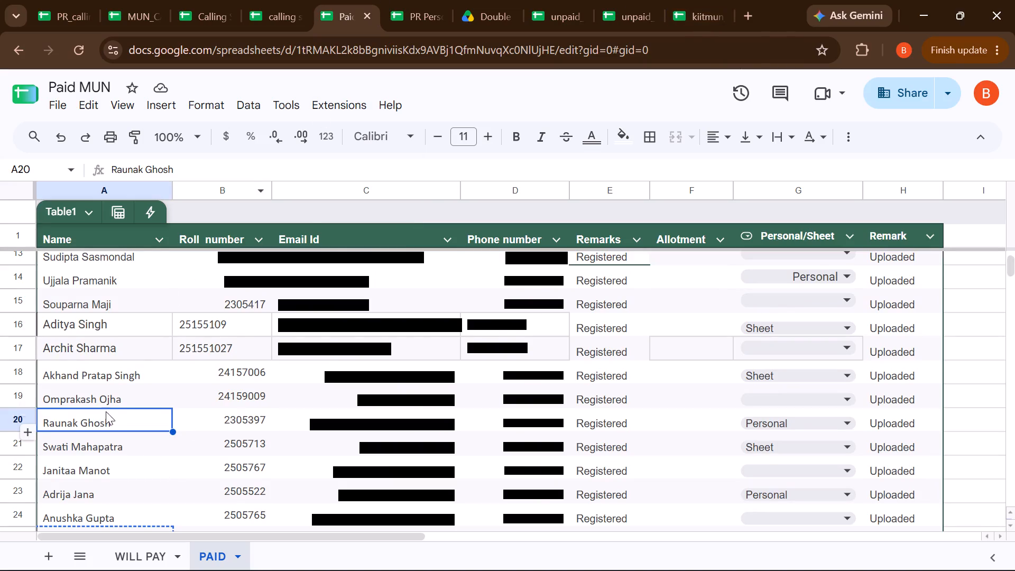
left_click_drag(103, 416, 509, 408)
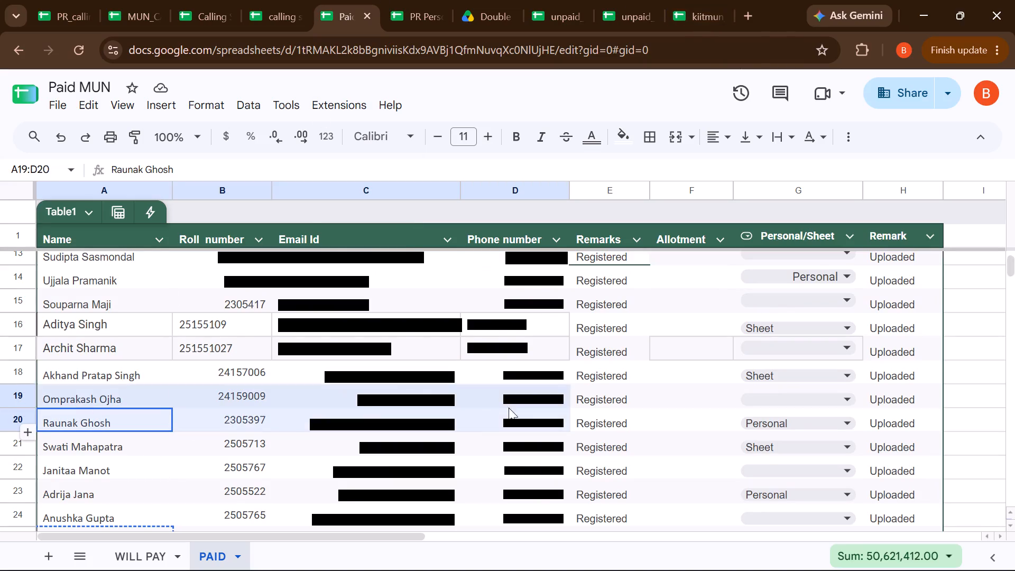
left_click_drag(509, 408, 596, 417)
key("ctrl+c")
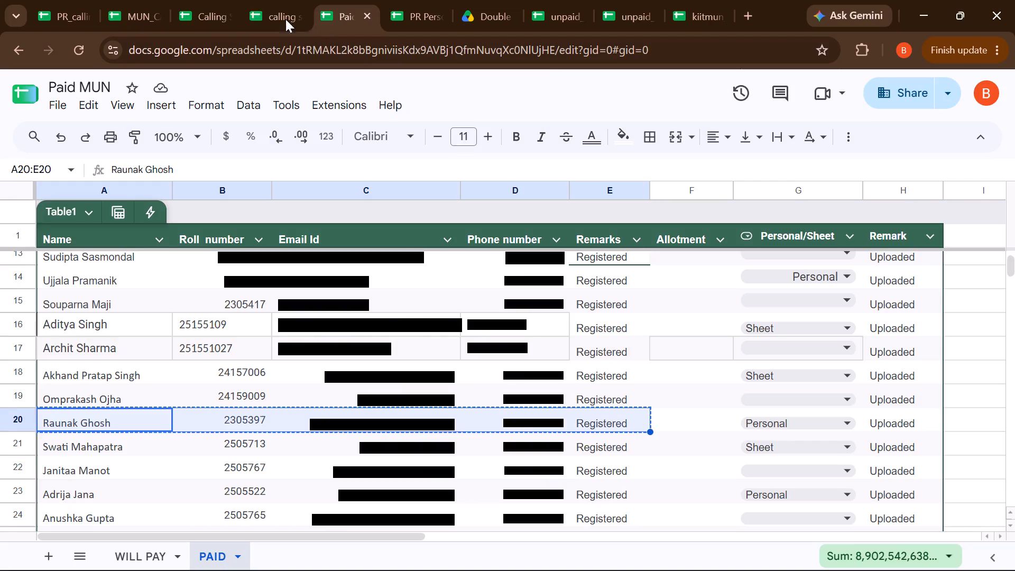
left_click(276, 2)
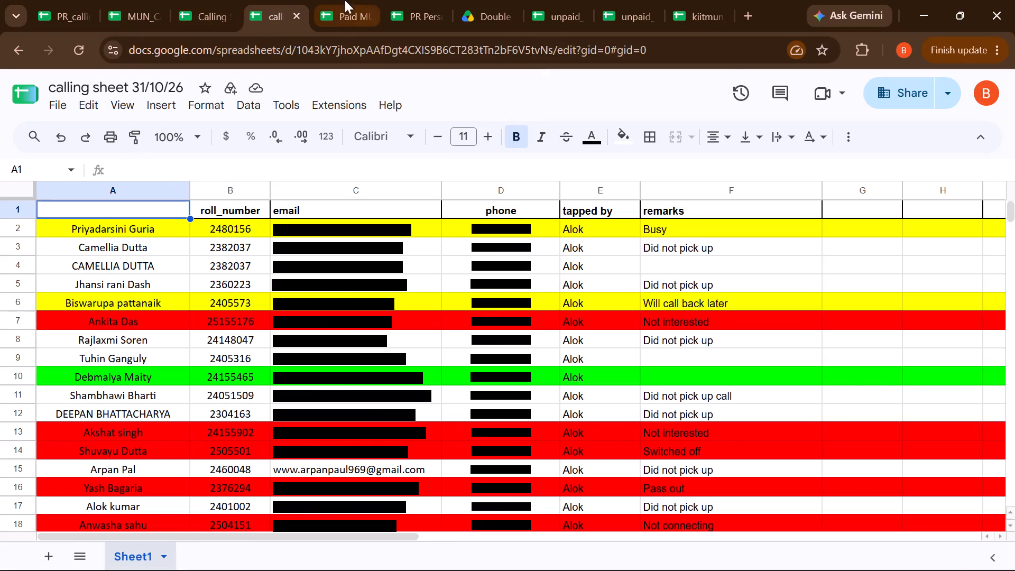
left_click(349, 11)
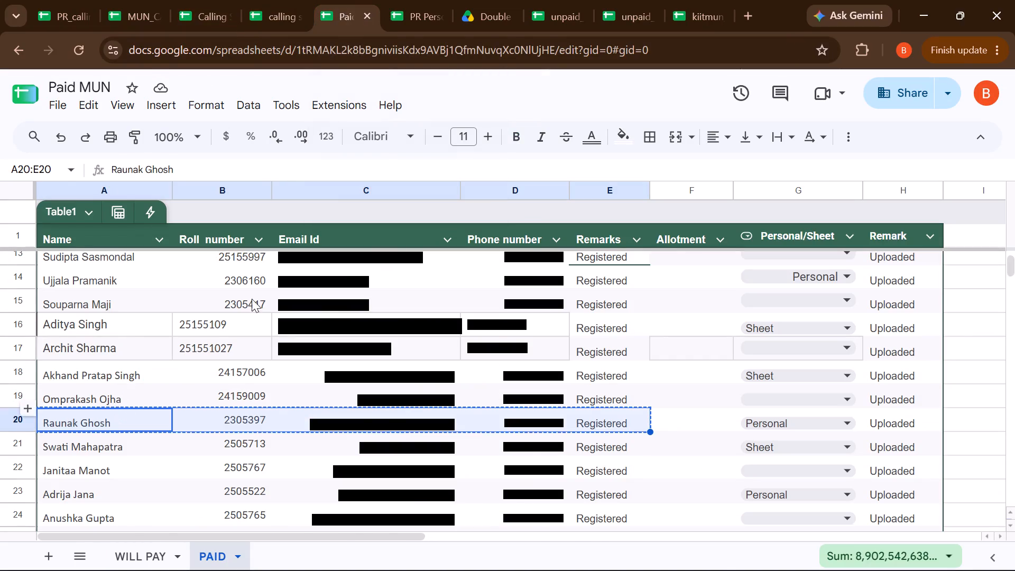
left_click(413, 0)
scroll(143, 352, "up", 1)
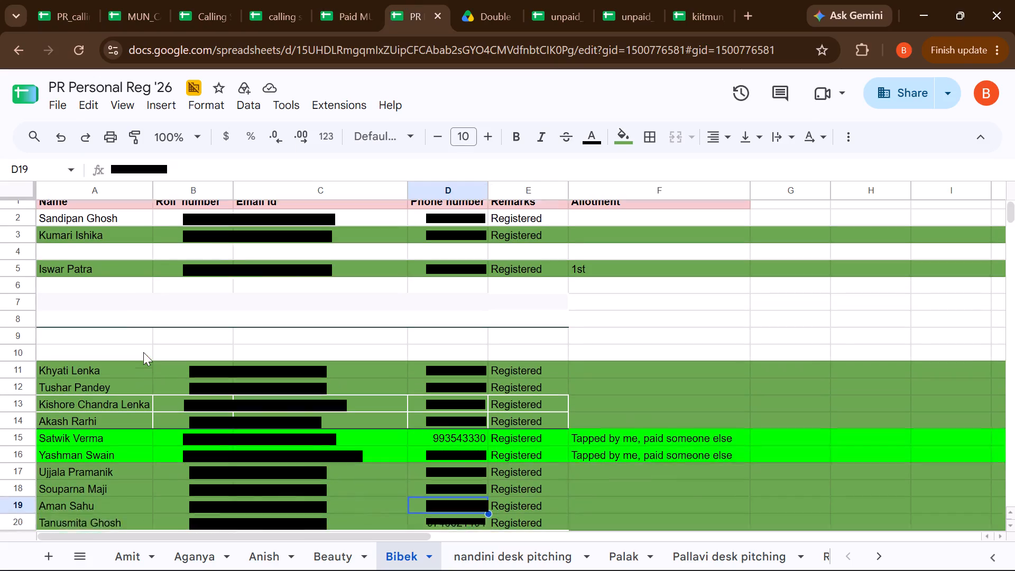
scroll(143, 352, "up", 1)
left_click(110, 259)
key("ctrl+v")
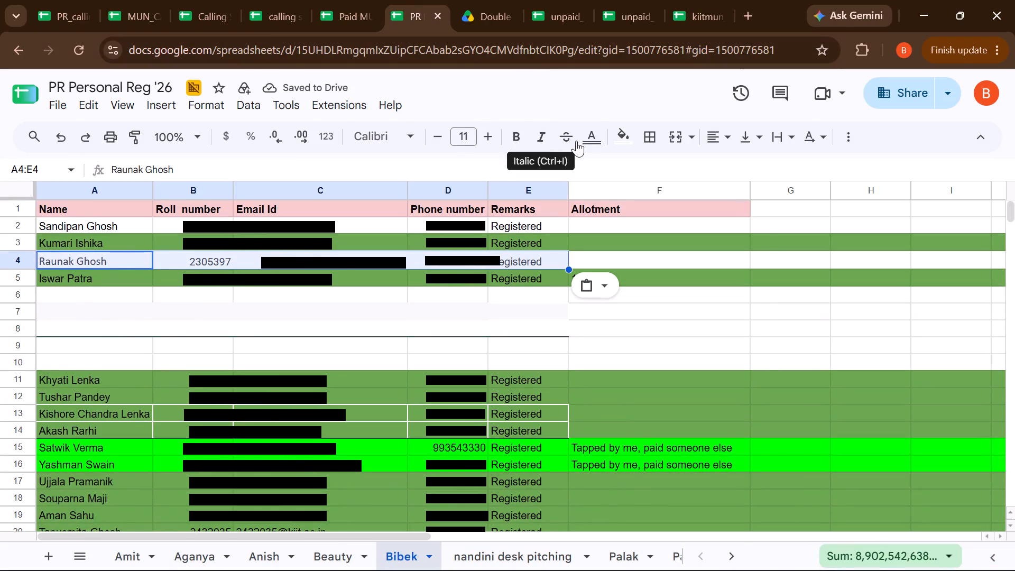
Set the text colour of the pasted delegate entry in A4:E4 to black.
left_click(598, 146)
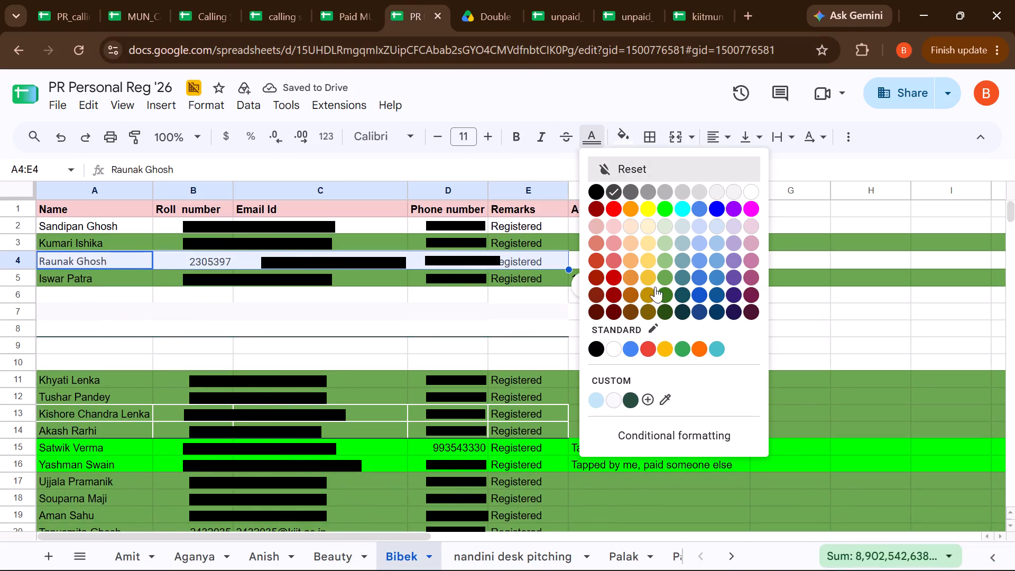
left_click(661, 275)
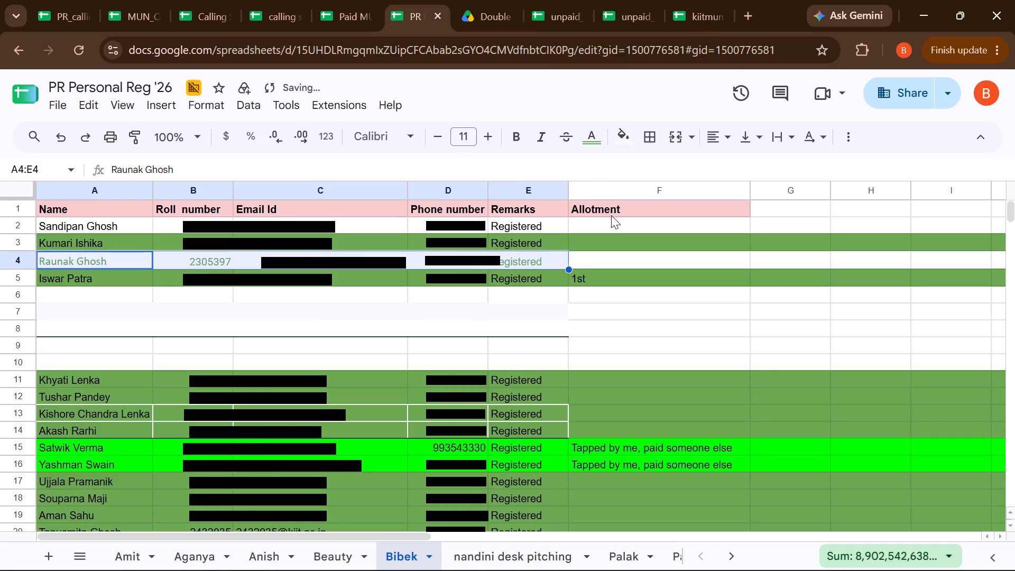
left_click(592, 141)
left_click(599, 189)
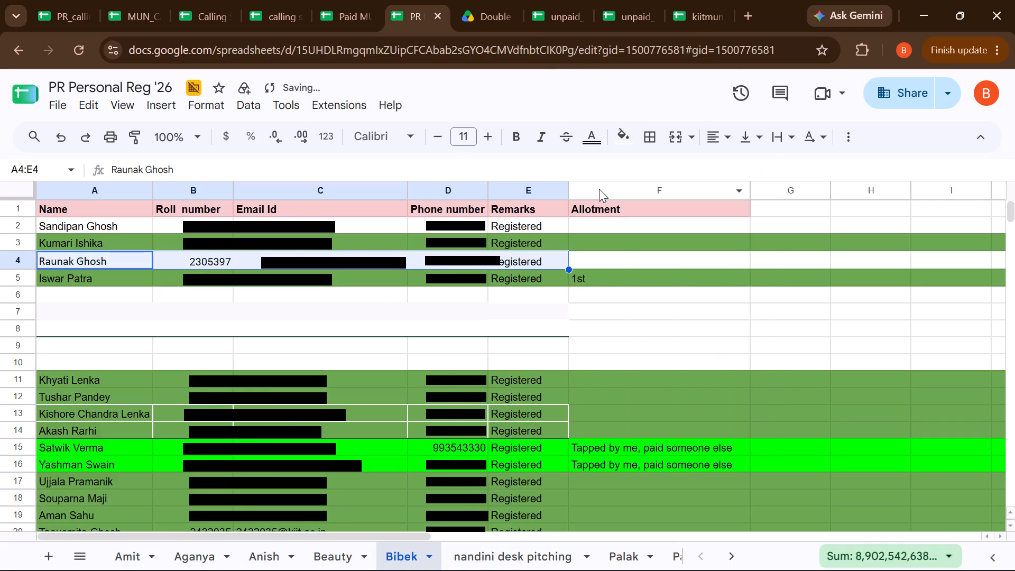
Fill the whole of row 4 in the Bibek sheet with medium muted green.
left_click(625, 139)
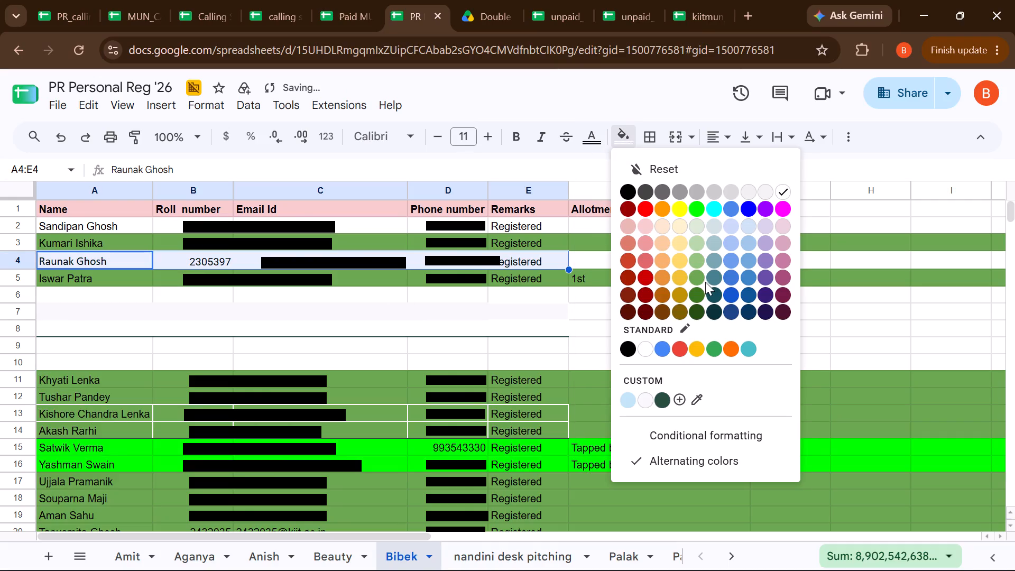
left_click(697, 277)
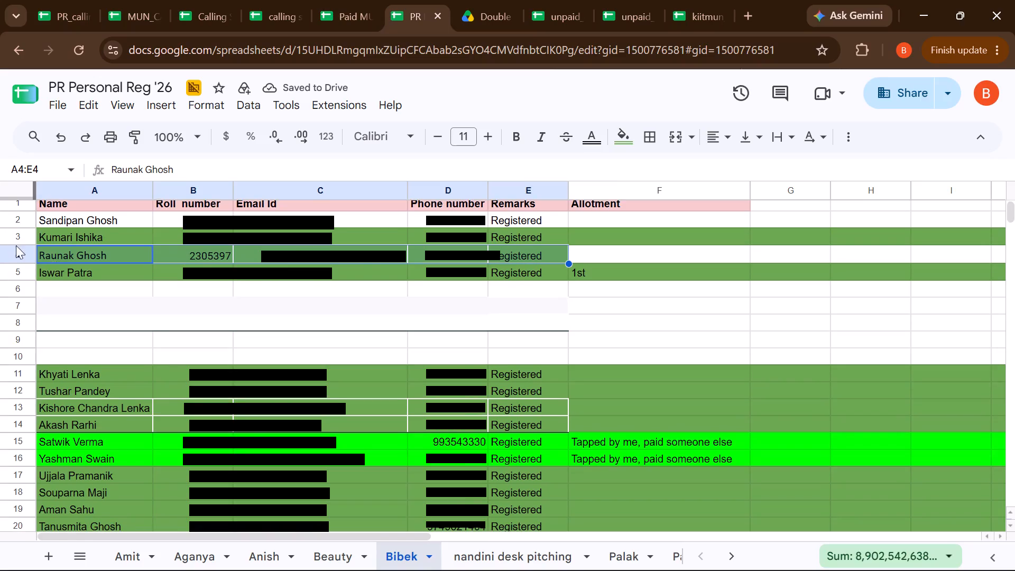
left_click(16, 253)
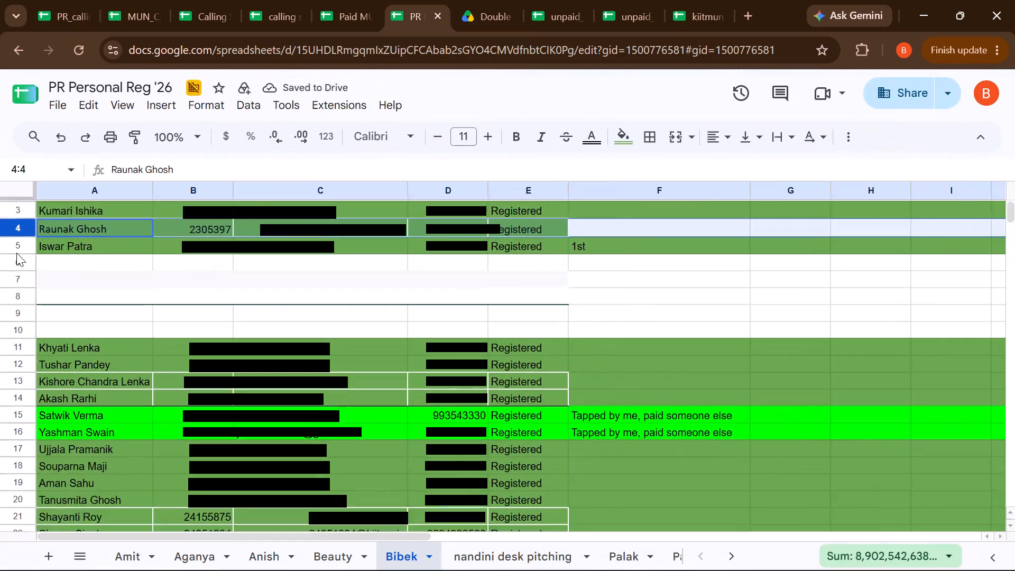
scroll(16, 253, "up", 1)
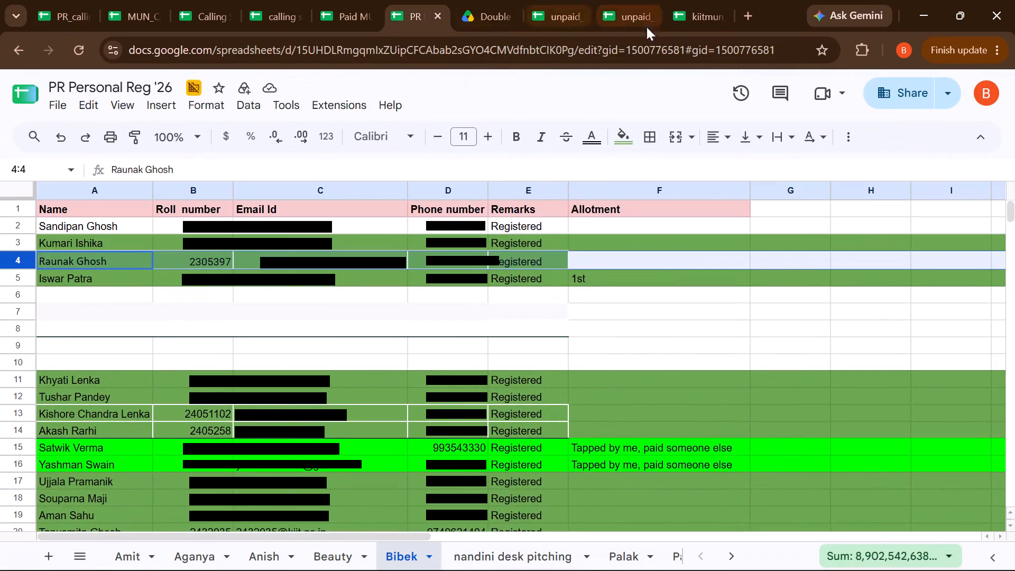
left_click(620, 143)
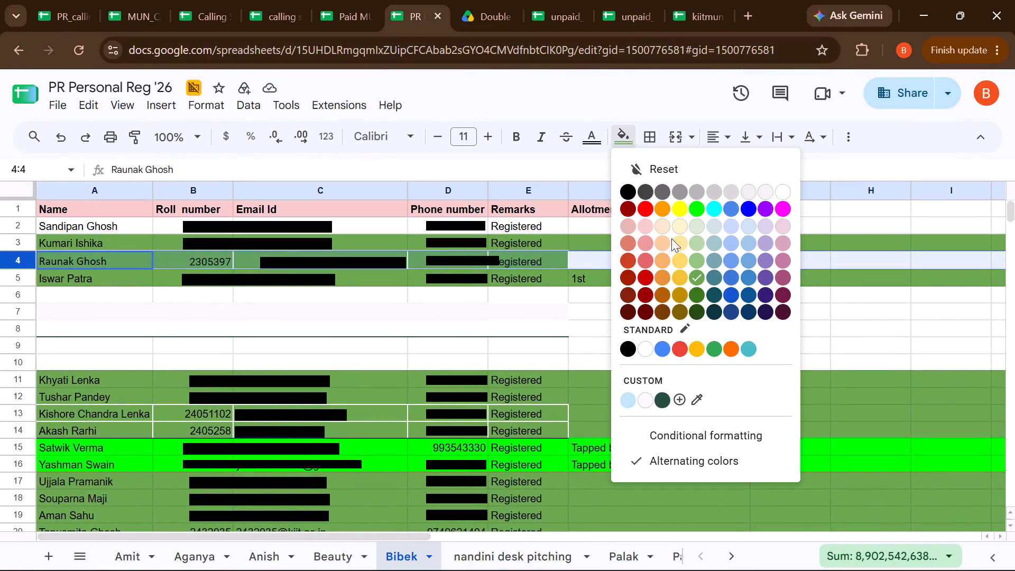
left_click(697, 273)
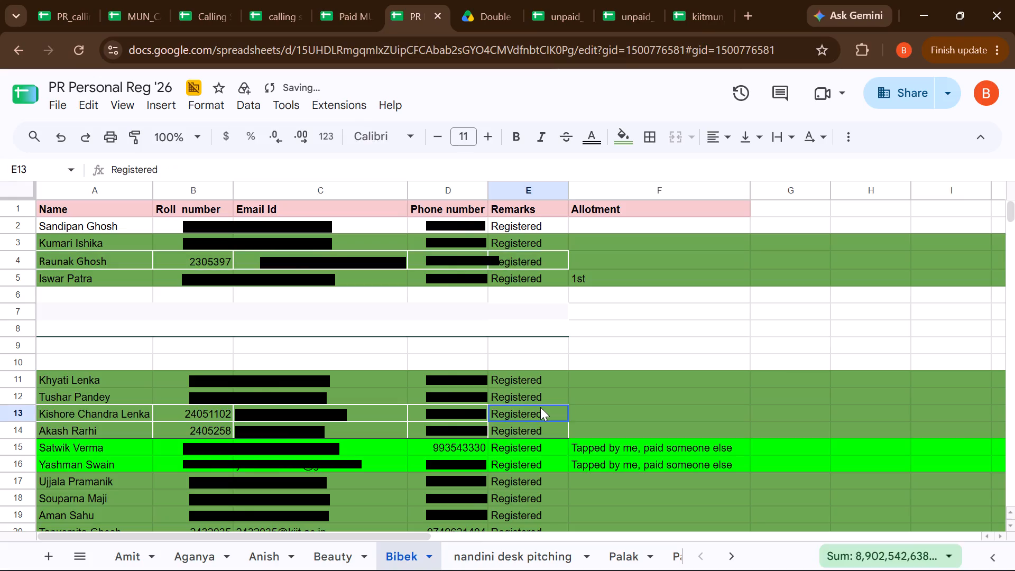
left_click(540, 407)
Copy the Name through Remarks cells of rows 23 and 24 in Paid MUN into rows 25 and 26 of the Bibek sheet.
scroll(540, 407, "right", 1)
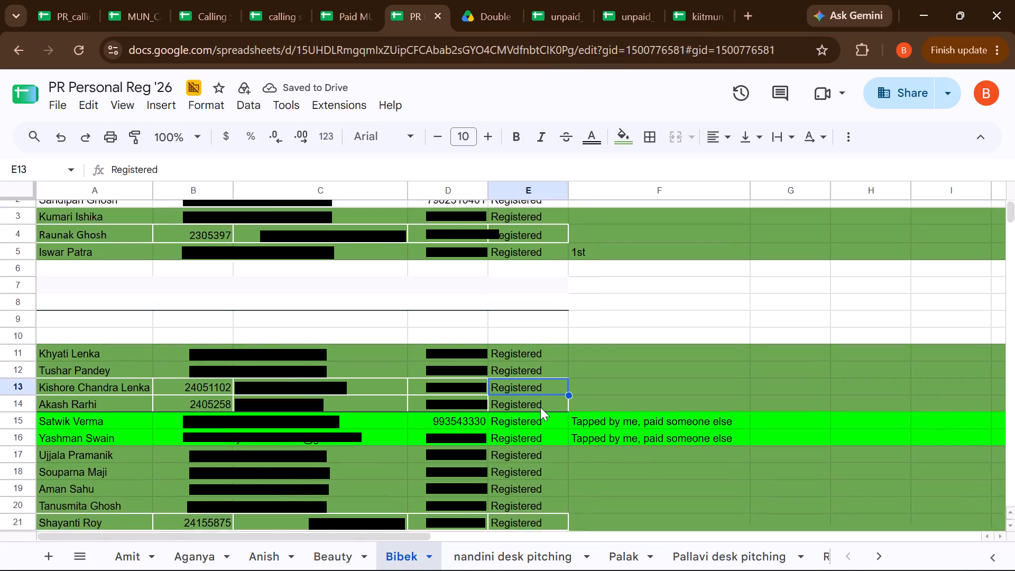
scroll(540, 407, "right", 1)
left_click(328, 4)
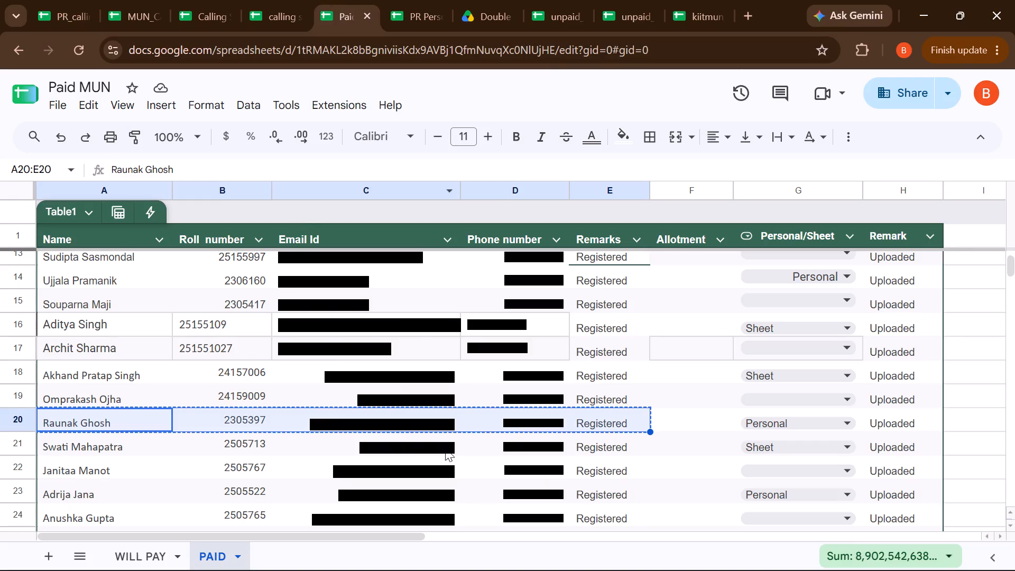
left_click(106, 444)
key("Down")
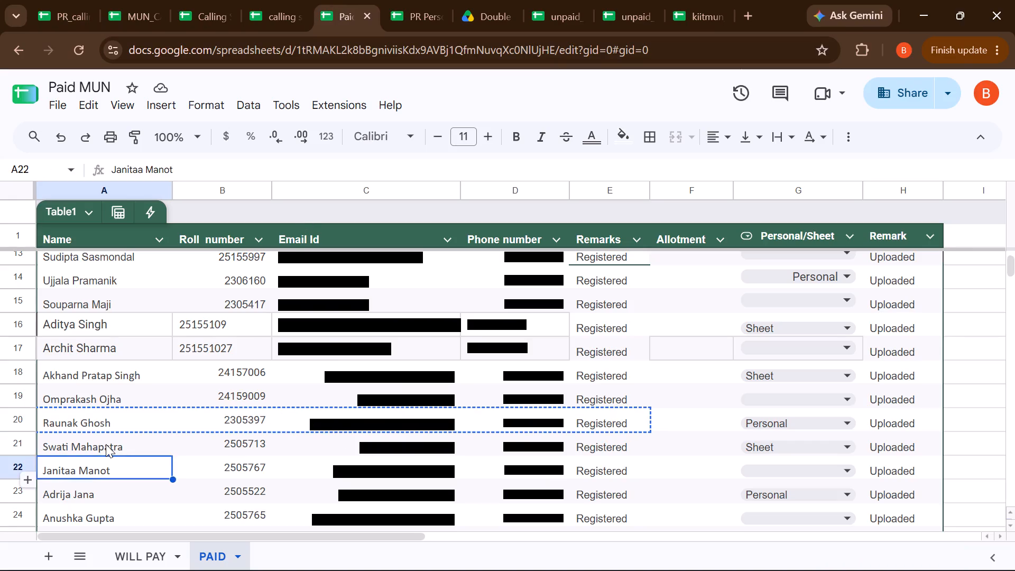
key("Down")
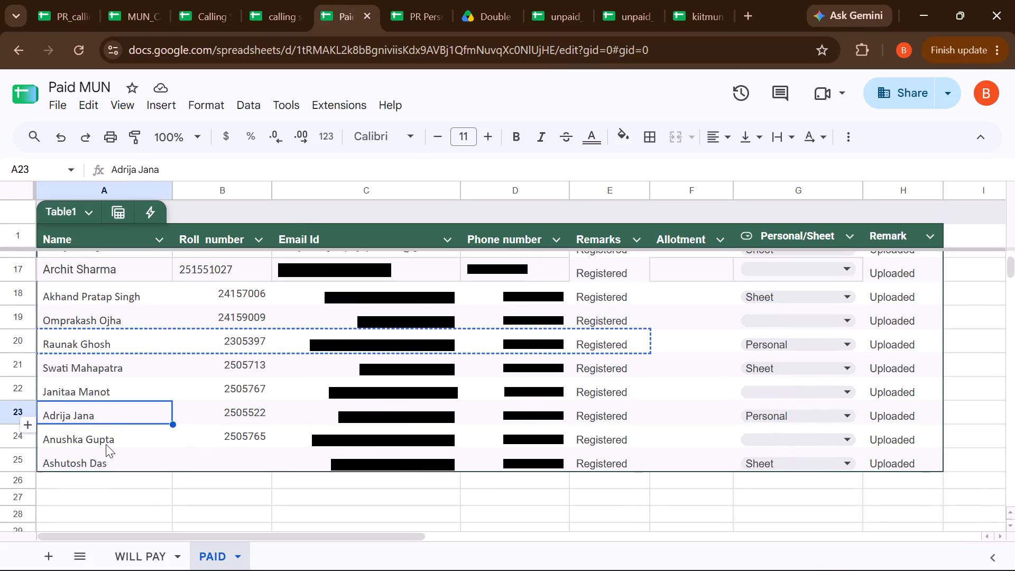
left_click_drag(110, 418, 403, 447)
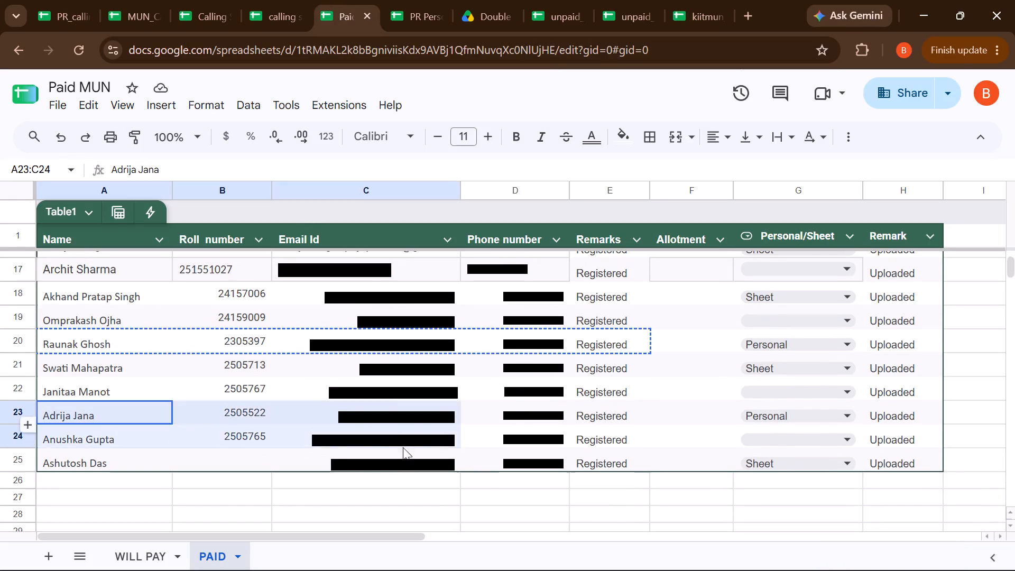
left_click_drag(403, 447, 603, 430)
key("ctrl+c")
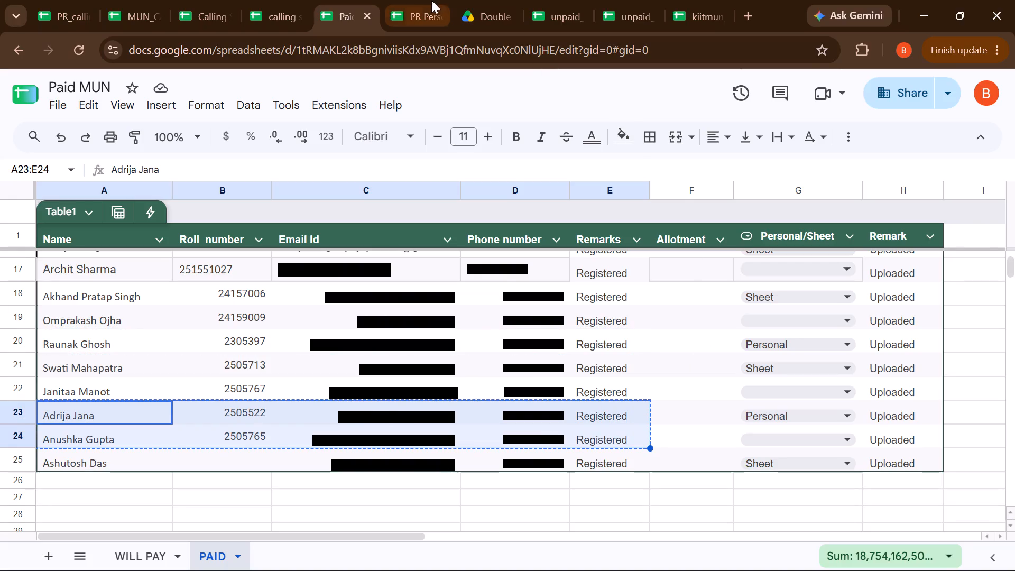
left_click(409, 2)
scroll(409, 2, "down", 10, "ctrl")
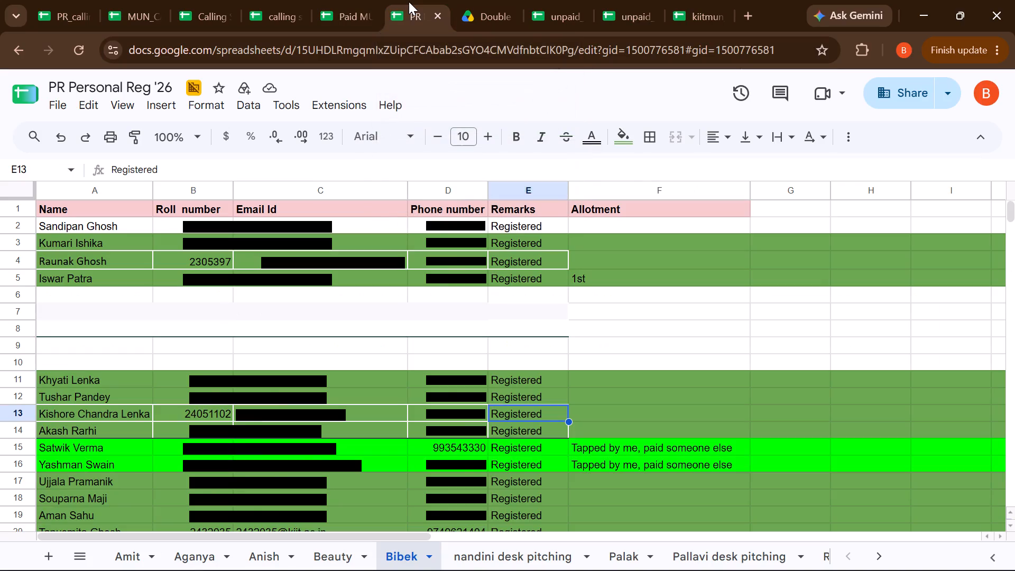
scroll(385, 342, "down", 2)
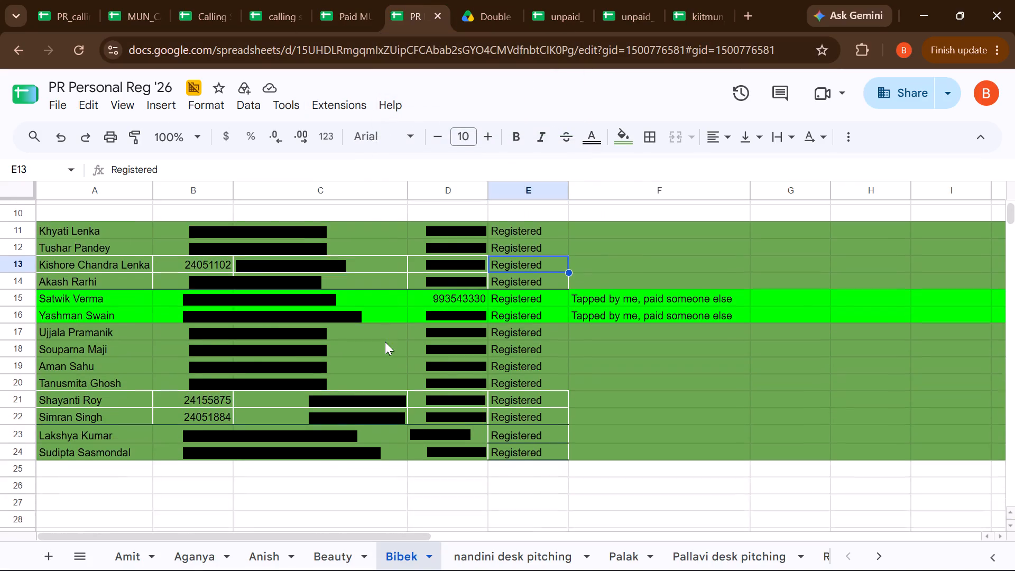
scroll(385, 342, "down", 1)
left_click(112, 431)
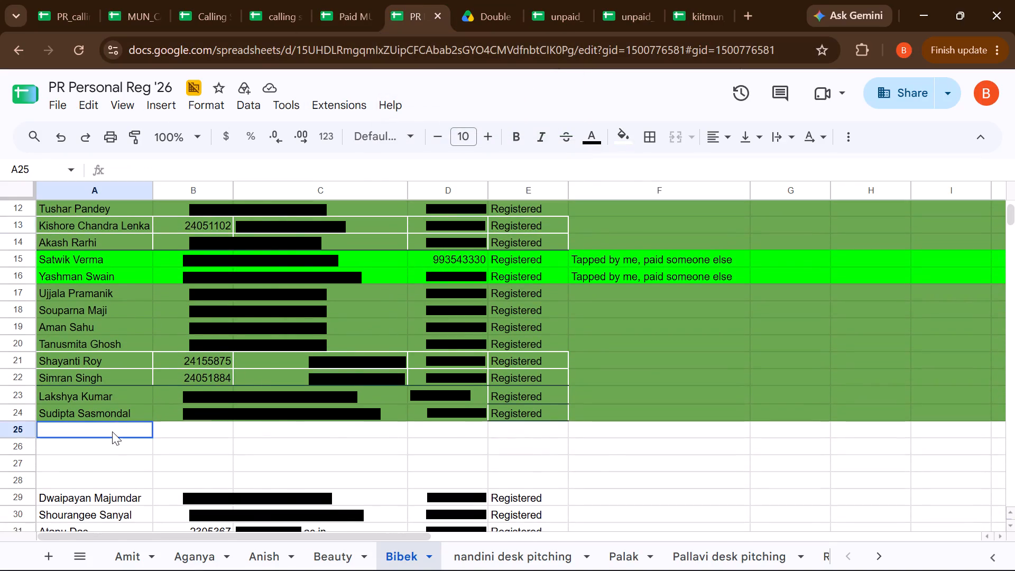
key("ctrl+v")
Fill the whole of rows 25 and 26 in the Bibek sheet with the medium muted green of the rows above.
left_click_drag(11, 428, 21, 448)
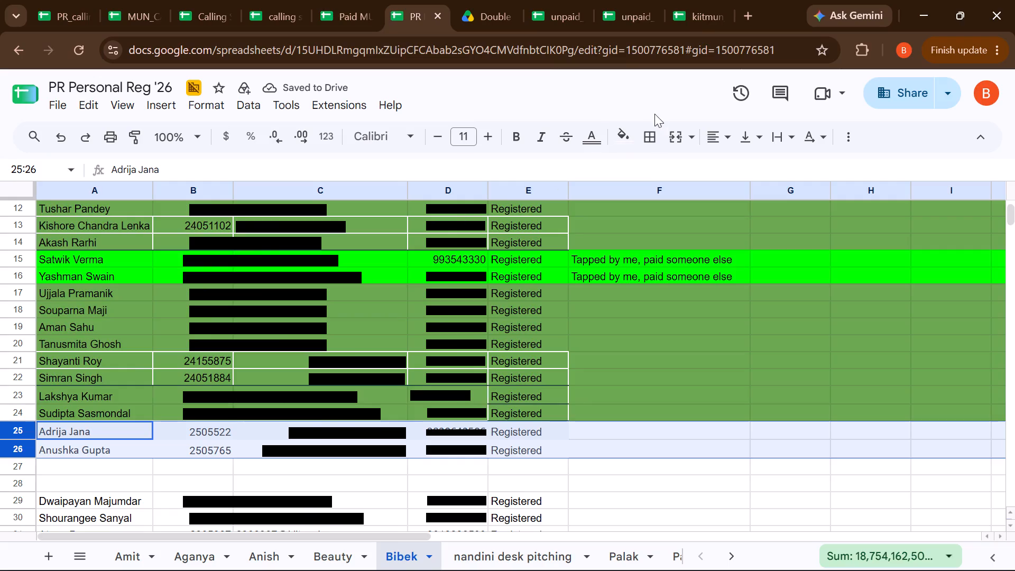
left_click(617, 137)
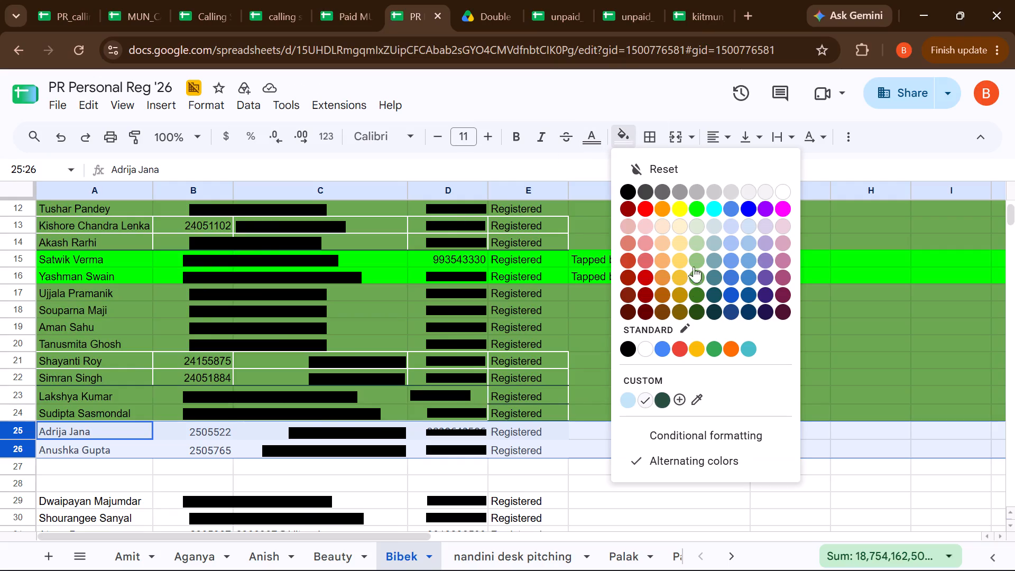
left_click(701, 277)
Set the text colour of the whole delegate block A11:F26 in the Bibek sheet to black.
left_click(466, 392)
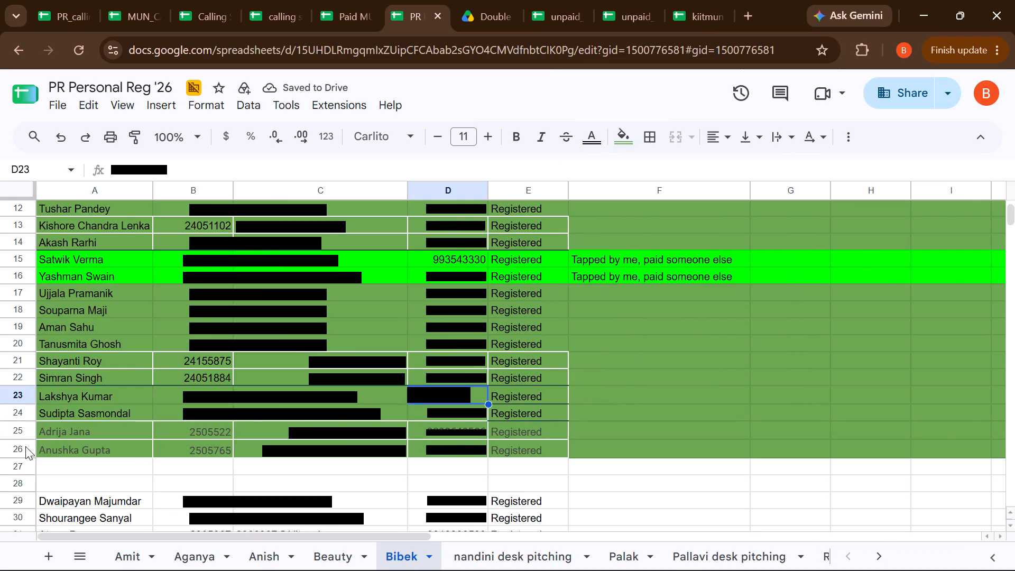
key("ctrl+a")
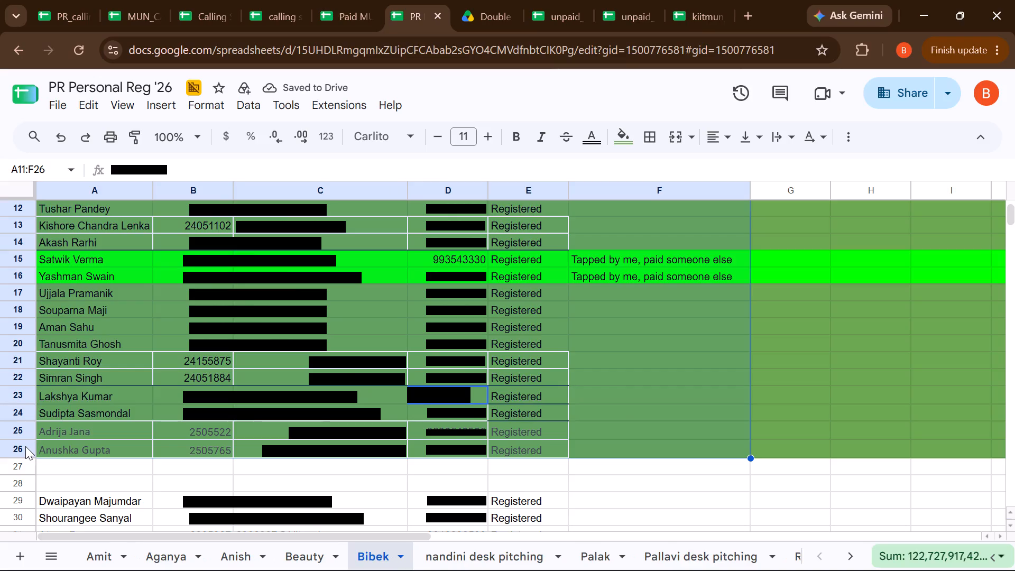
left_click(603, 139)
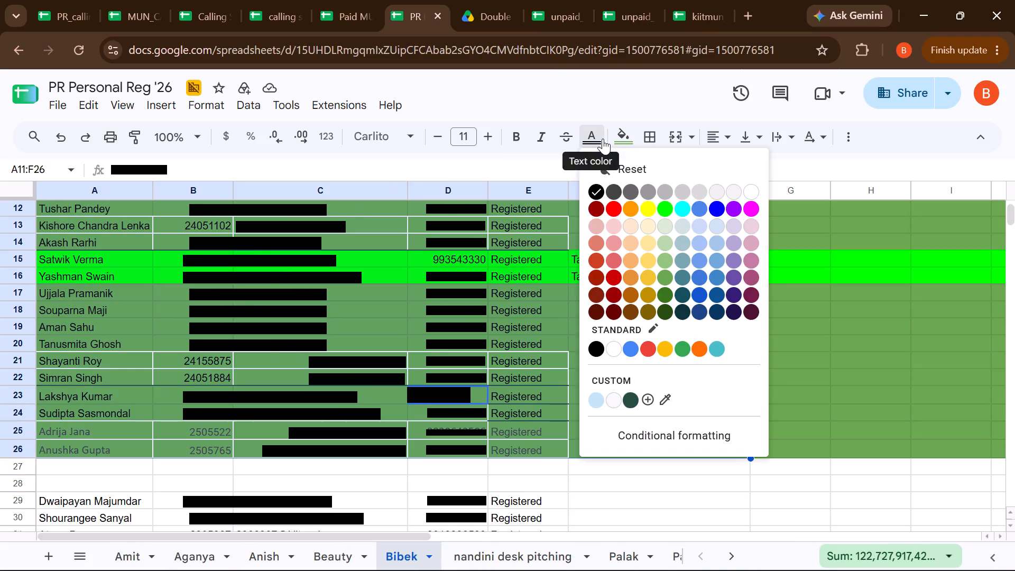
left_click(600, 189)
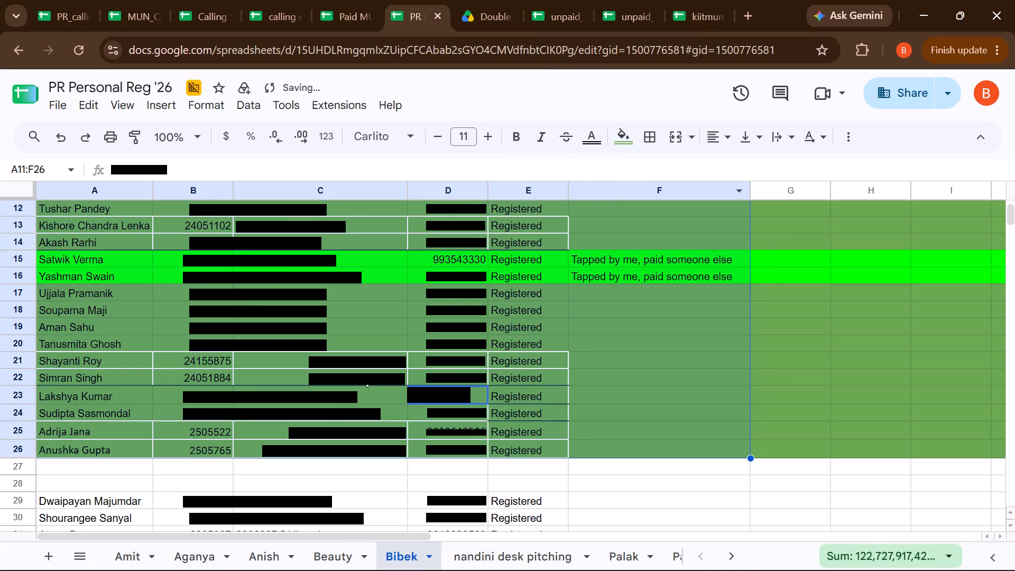
left_click(362, 374)
Review the delegate entries and row colours throughout the Bibek sheet, and return to the Paid MUN list to compare them.
scroll(362, 374, "down", 3)
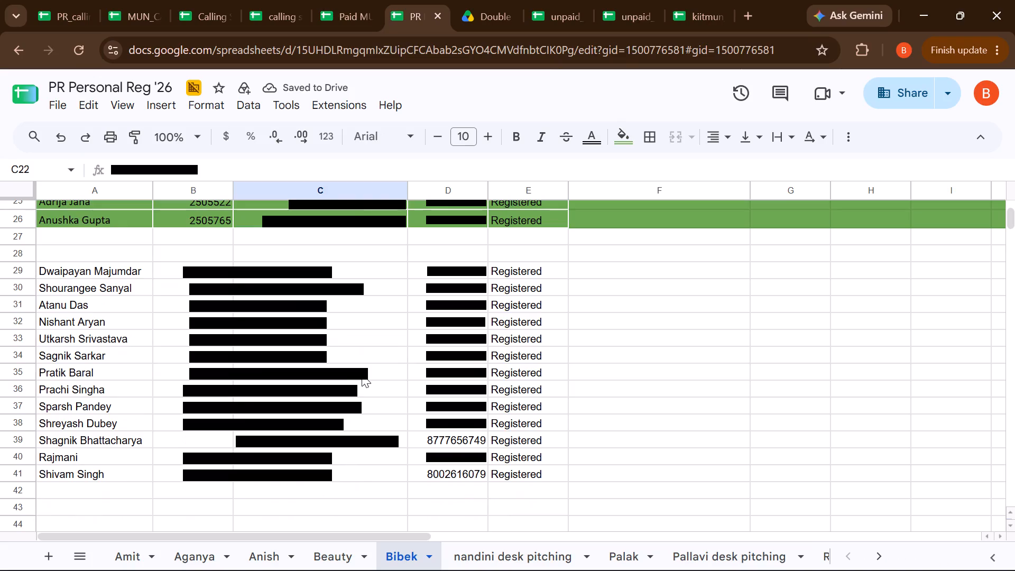
scroll(362, 374, "up", 4)
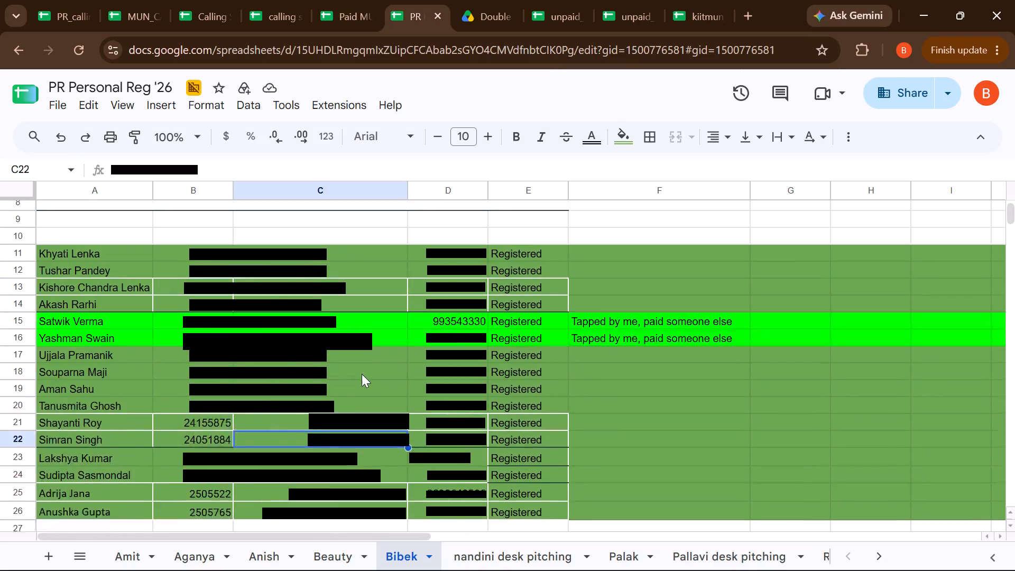
scroll(362, 374, "up", 3)
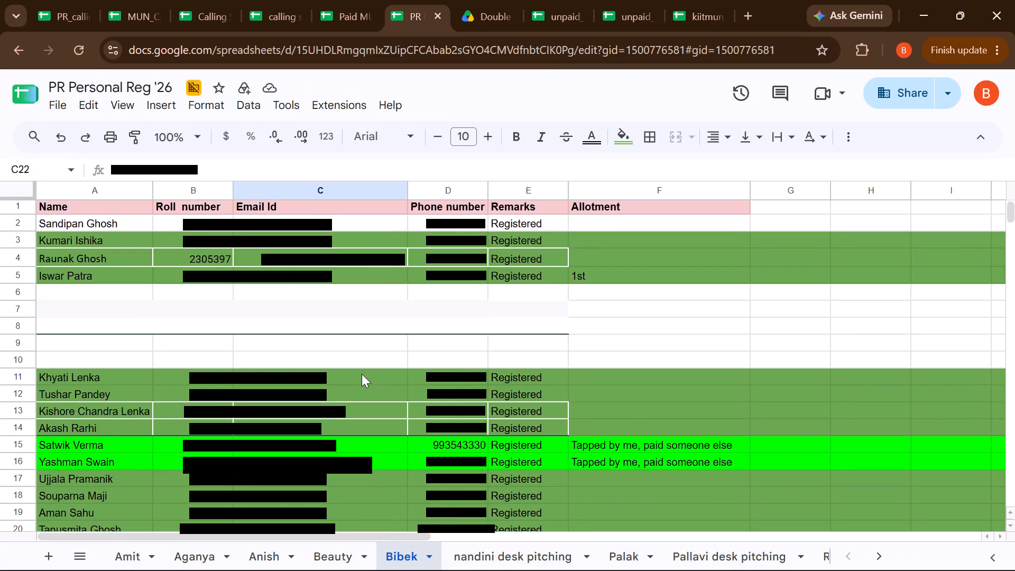
scroll(362, 374, "up", 1)
scroll(362, 374, "right", 1)
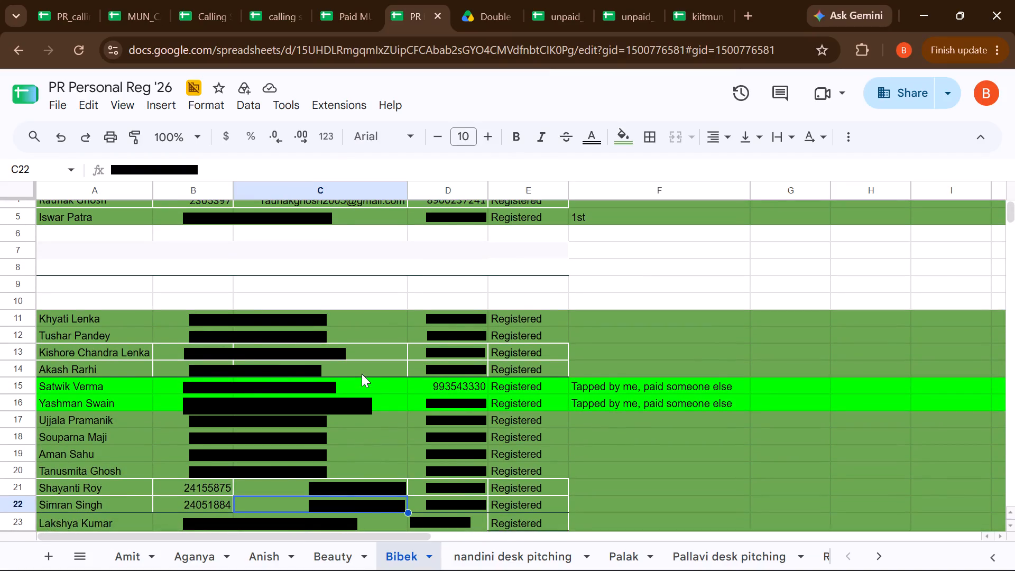
scroll(362, 374, "right", 1)
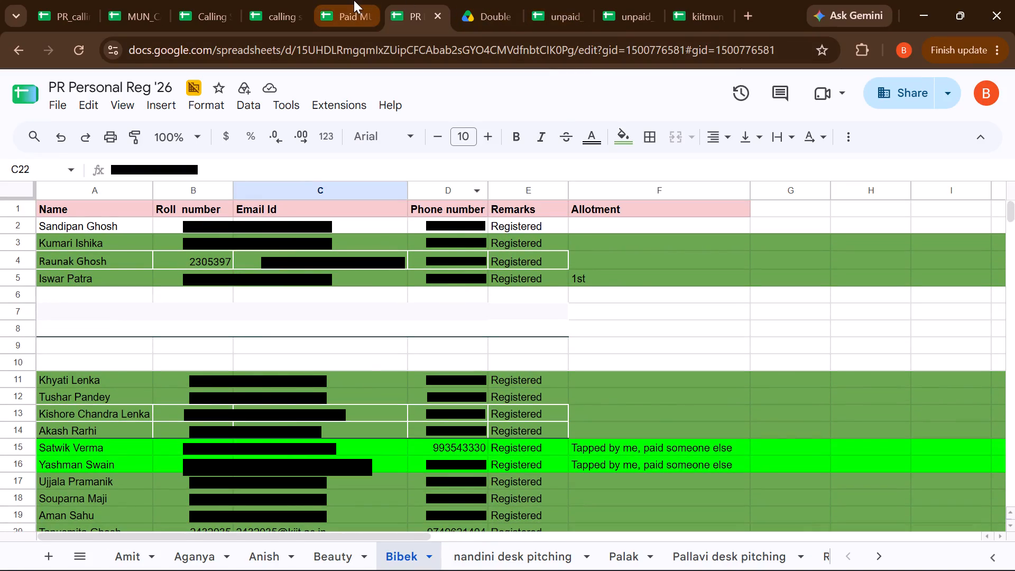
left_click(354, 0)
left_click(266, 364)
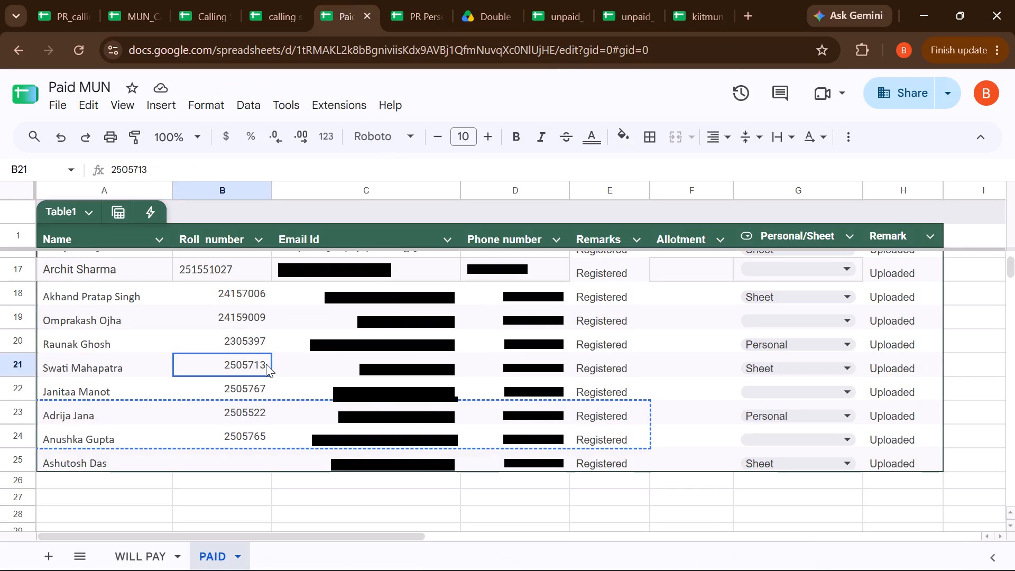
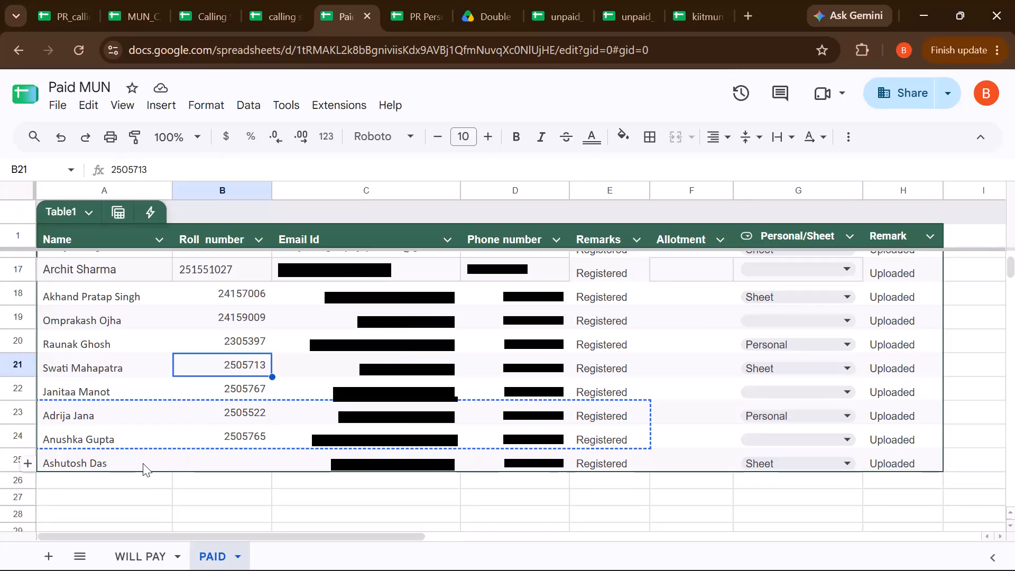
Check the last delegate row of the PAID sheet against the entries in the WILL PAY sheet, ending back on PAID.
left_click(143, 463)
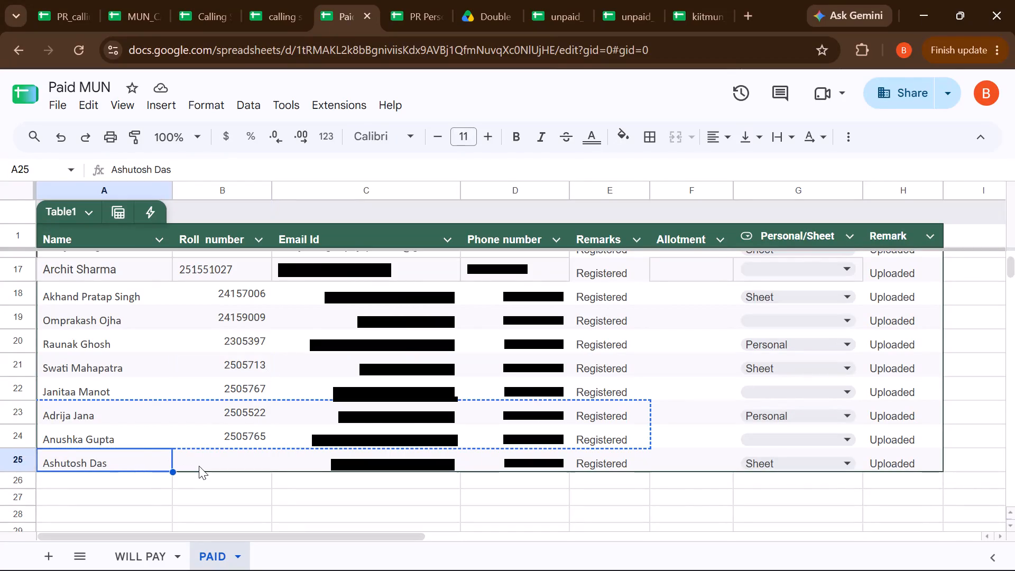
left_click(199, 466)
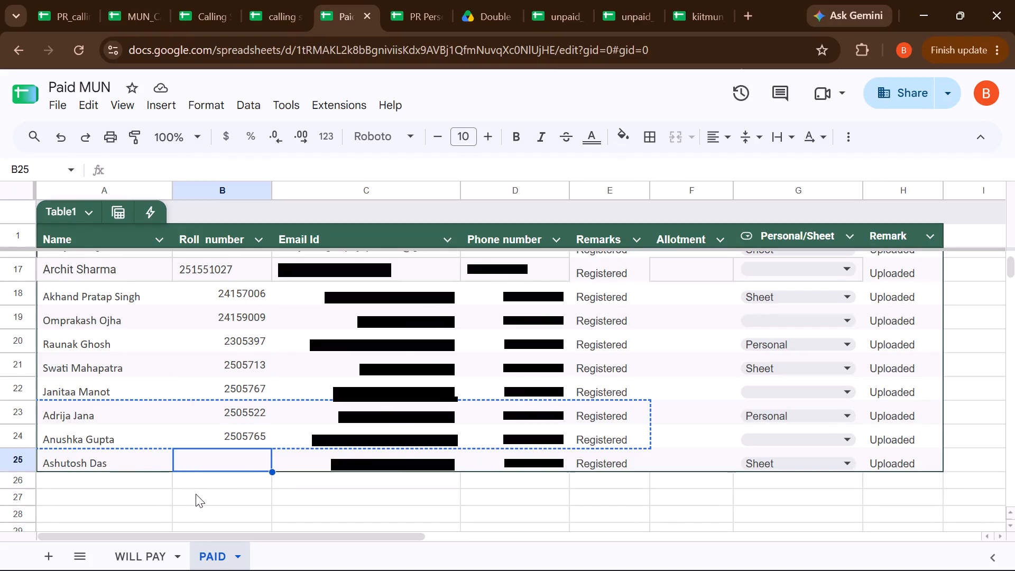
left_click(135, 556)
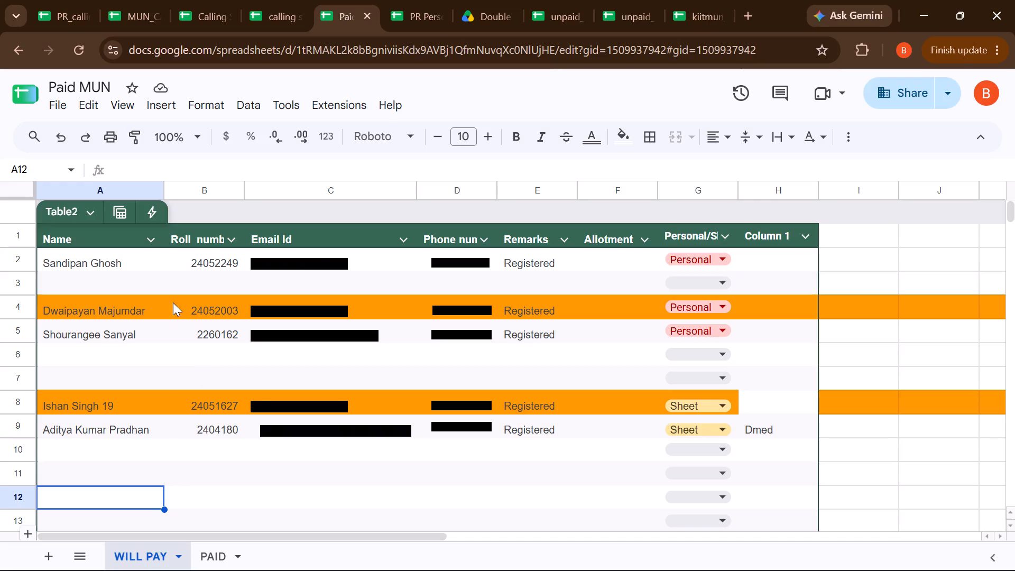
scroll(202, 358, "up", 2)
left_click(208, 559)
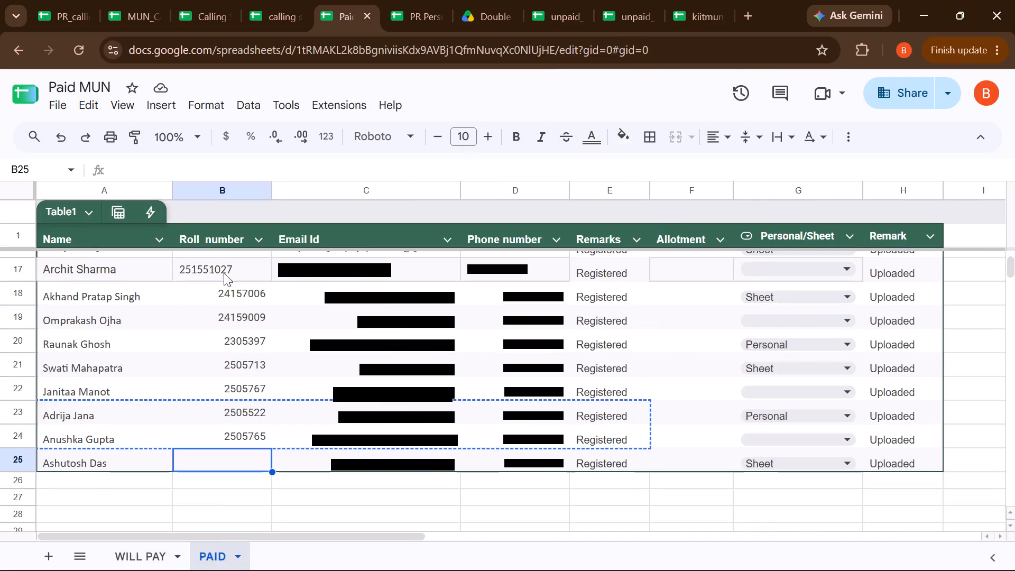